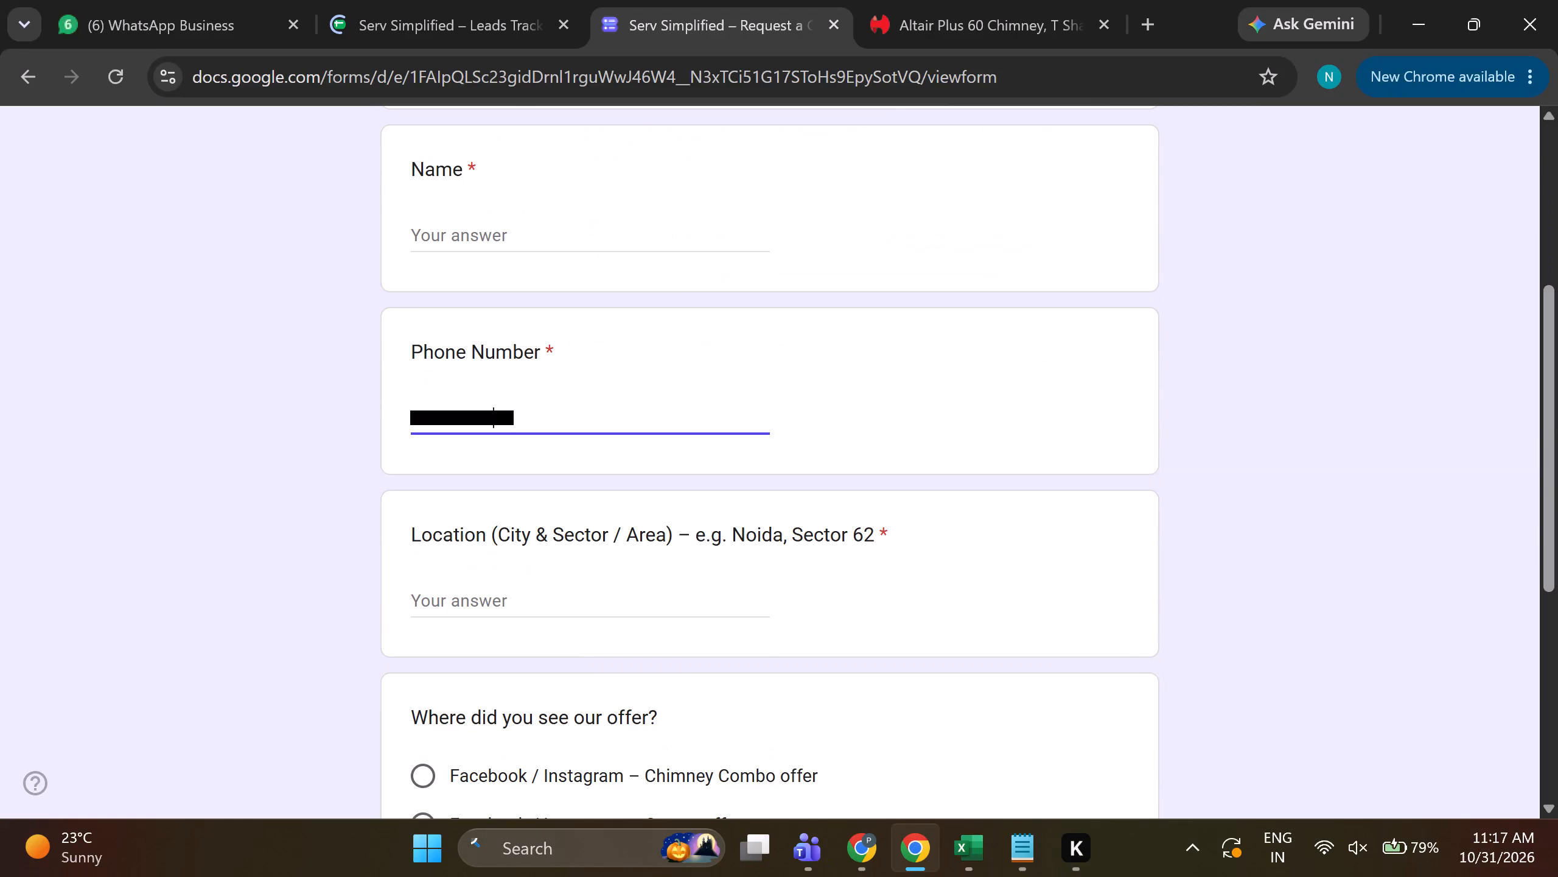
# Delete one extra character from within the number entered in the form's Phone Number field.
pyautogui.press('Left')
pyautogui.press('Left')
pyautogui.press('Left')
pyautogui.press('Left')
pyautogui.press('Right')
pyautogui.press('BackSpace')
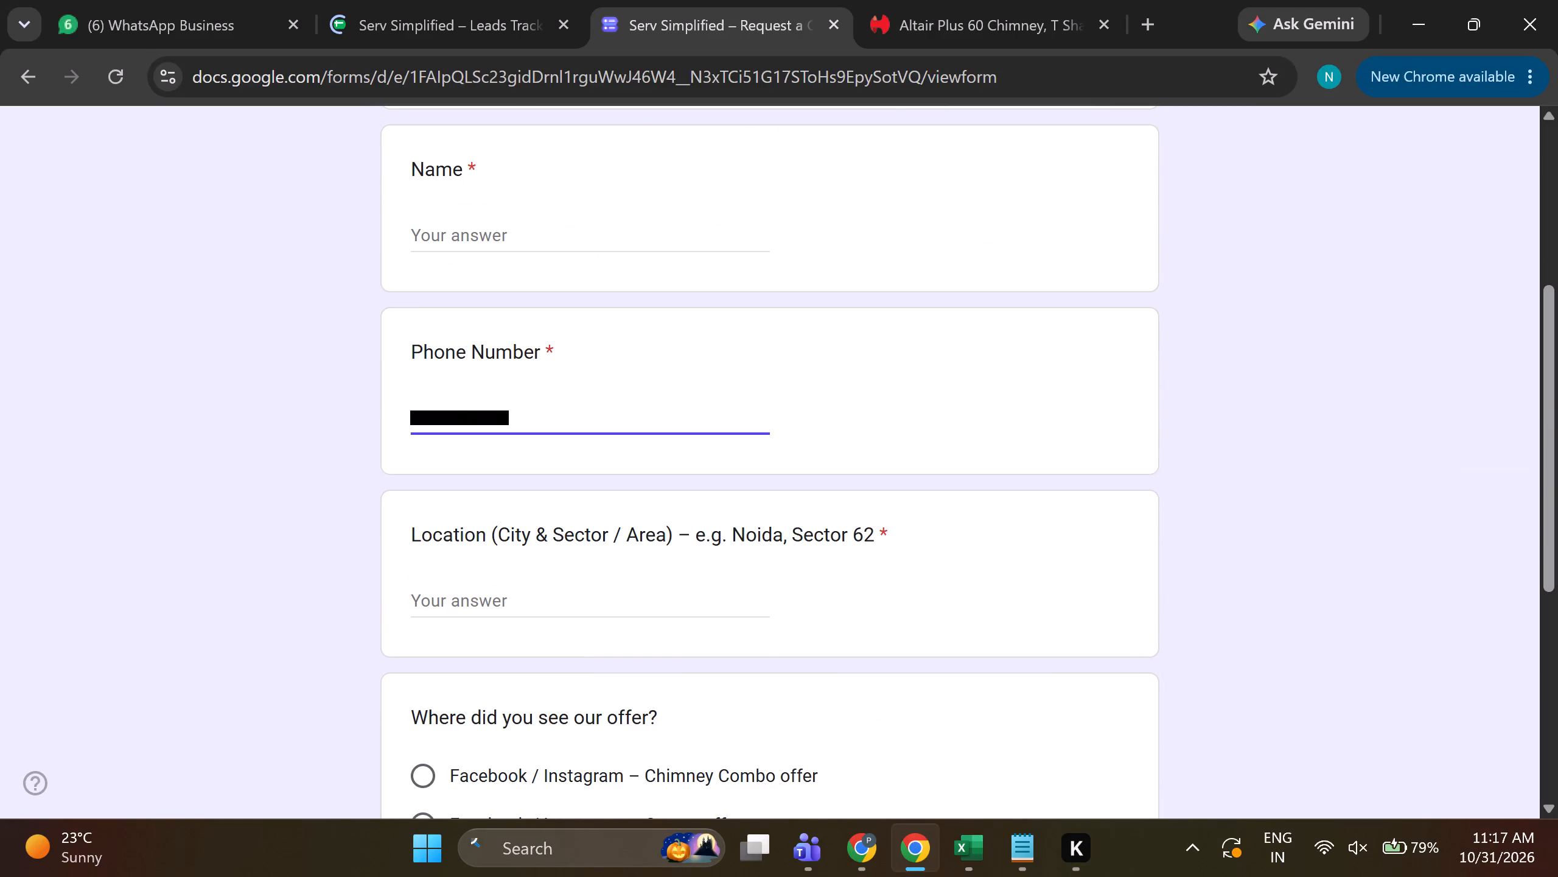
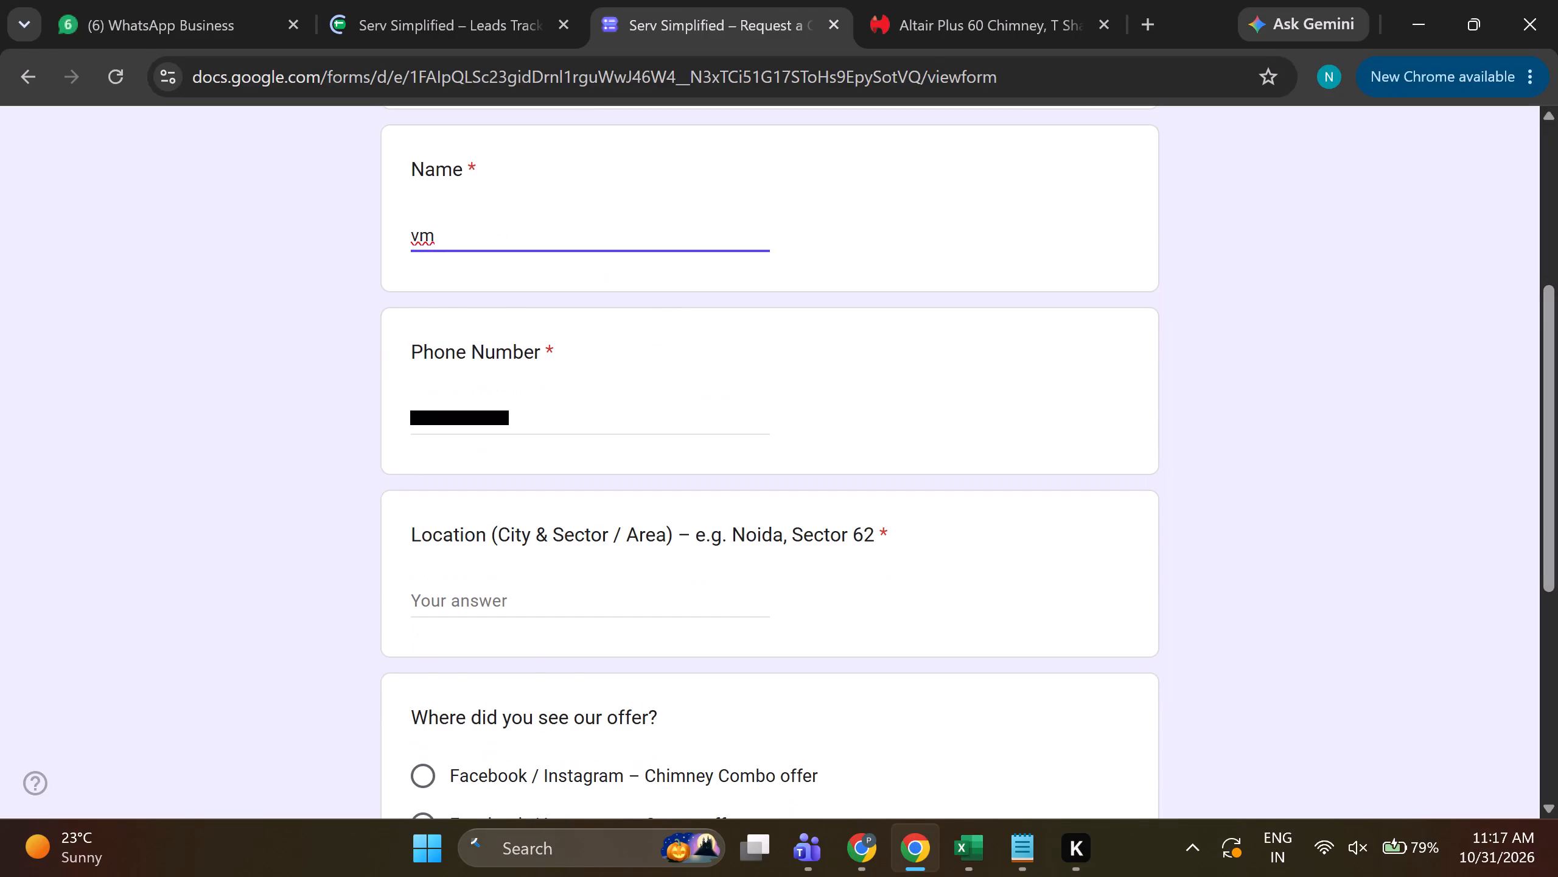
# Replace the entry in the form's Name field with VM in capitals.
pyautogui.press('BackSpace')
pyautogui.press('BackSpace')
pyautogui.press('BackSpace')
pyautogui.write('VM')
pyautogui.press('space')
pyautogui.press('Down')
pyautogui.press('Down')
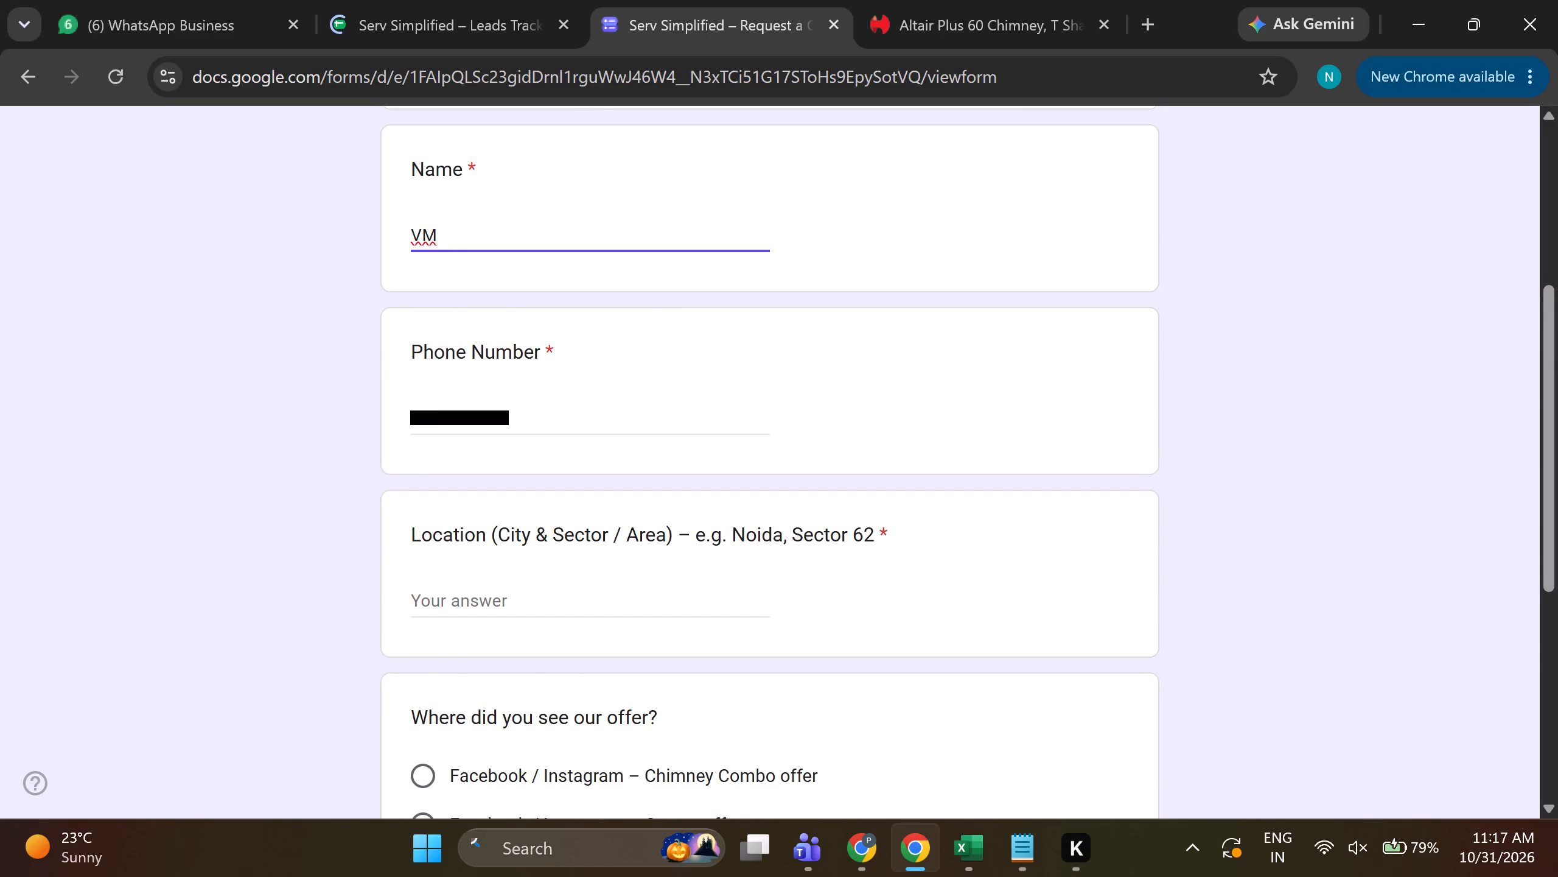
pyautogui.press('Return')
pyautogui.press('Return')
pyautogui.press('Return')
# Enter GHAZIABAD as the answer in the form's Location field.
pyautogui.click(548, 607)
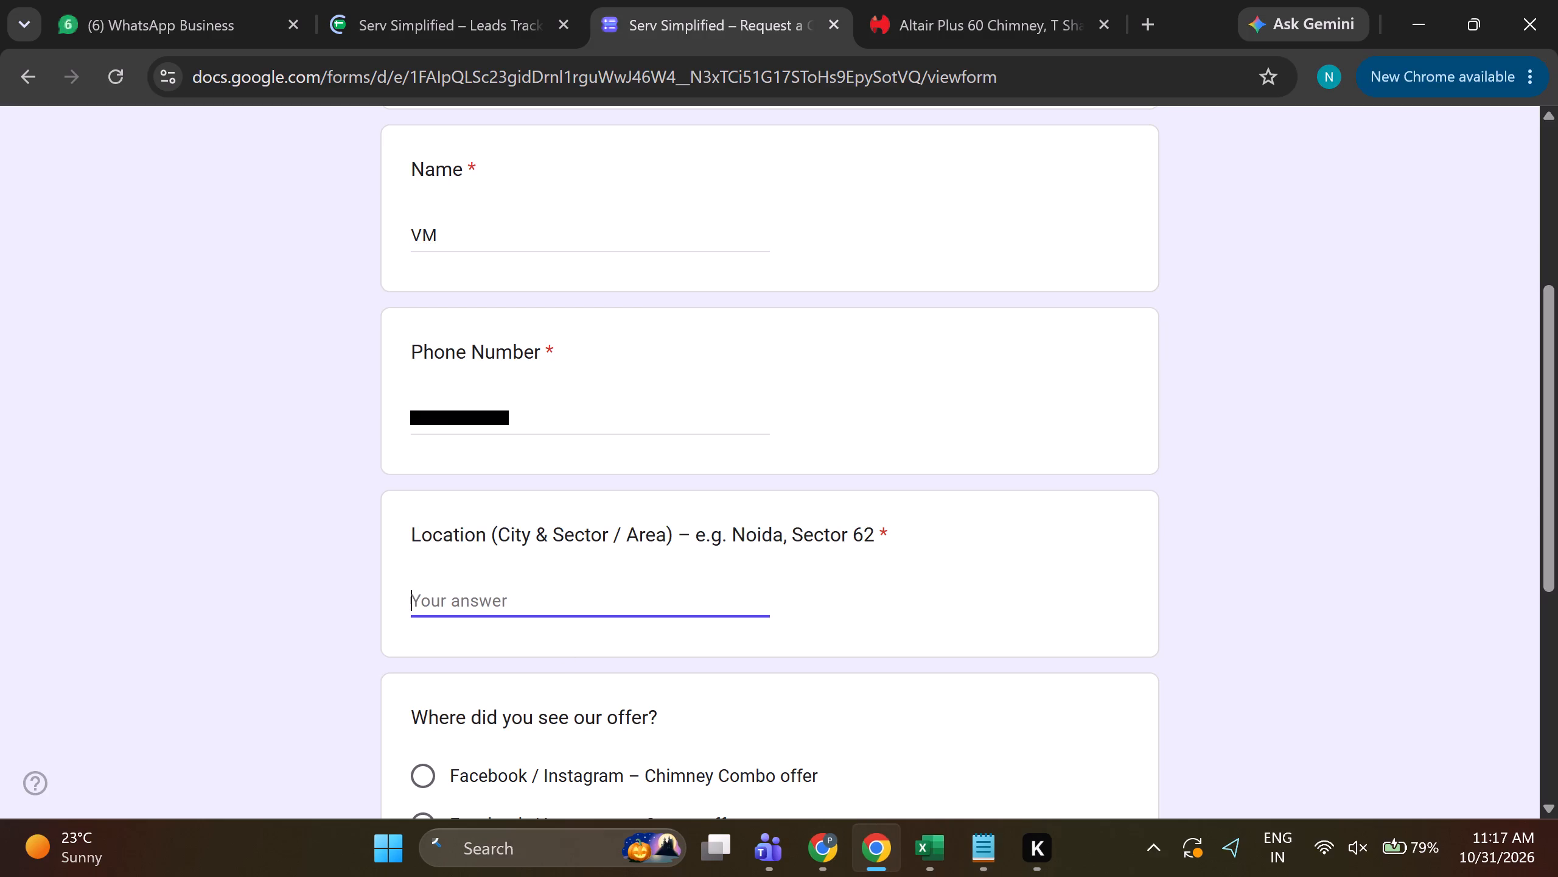
pyautogui.click(531, 594)
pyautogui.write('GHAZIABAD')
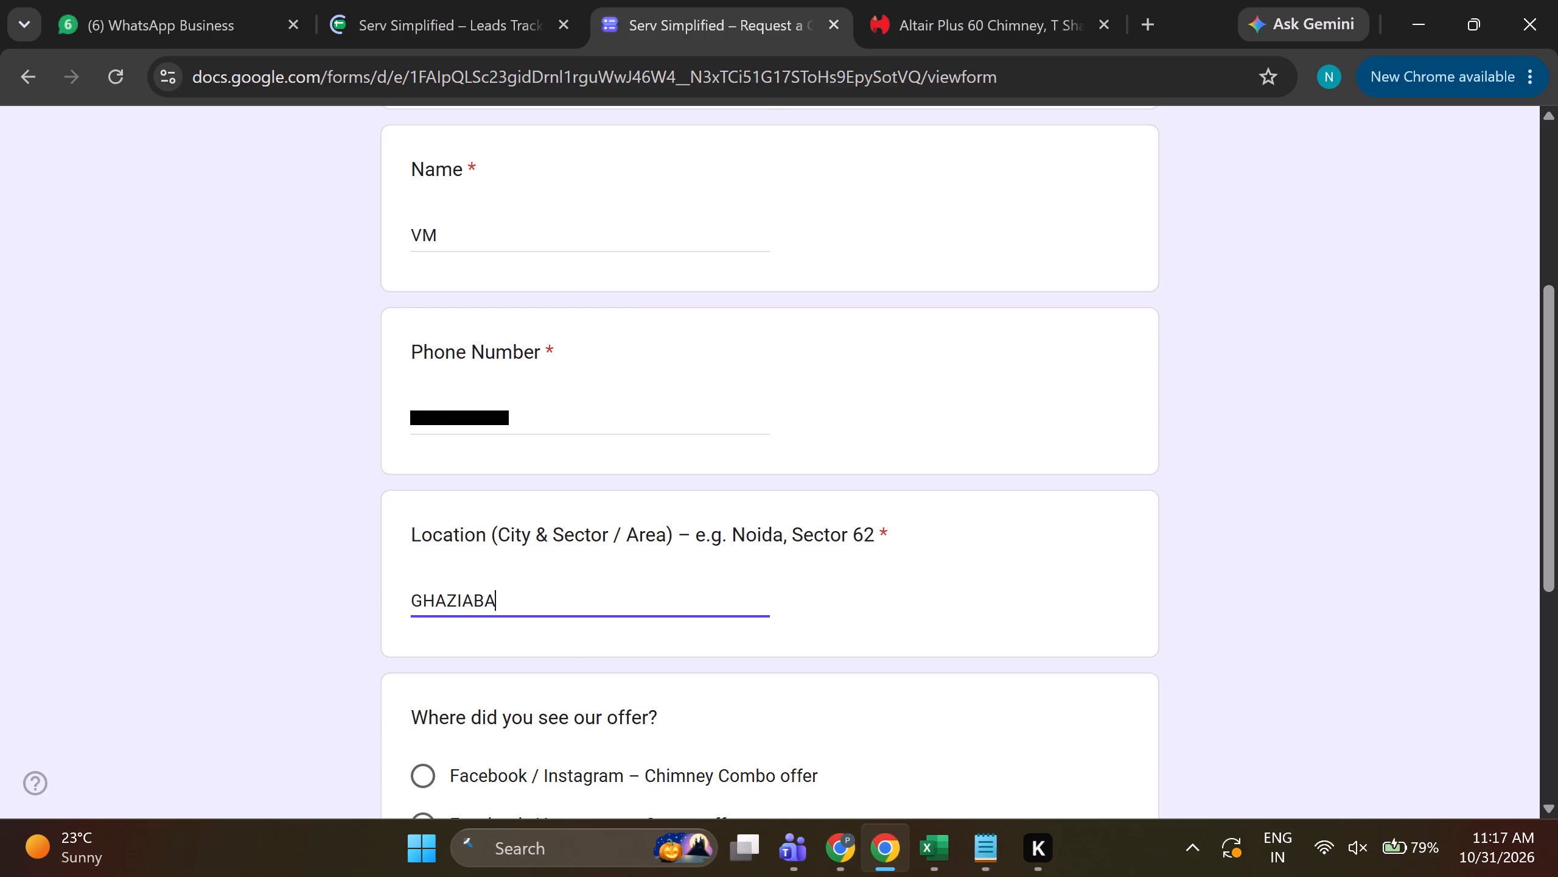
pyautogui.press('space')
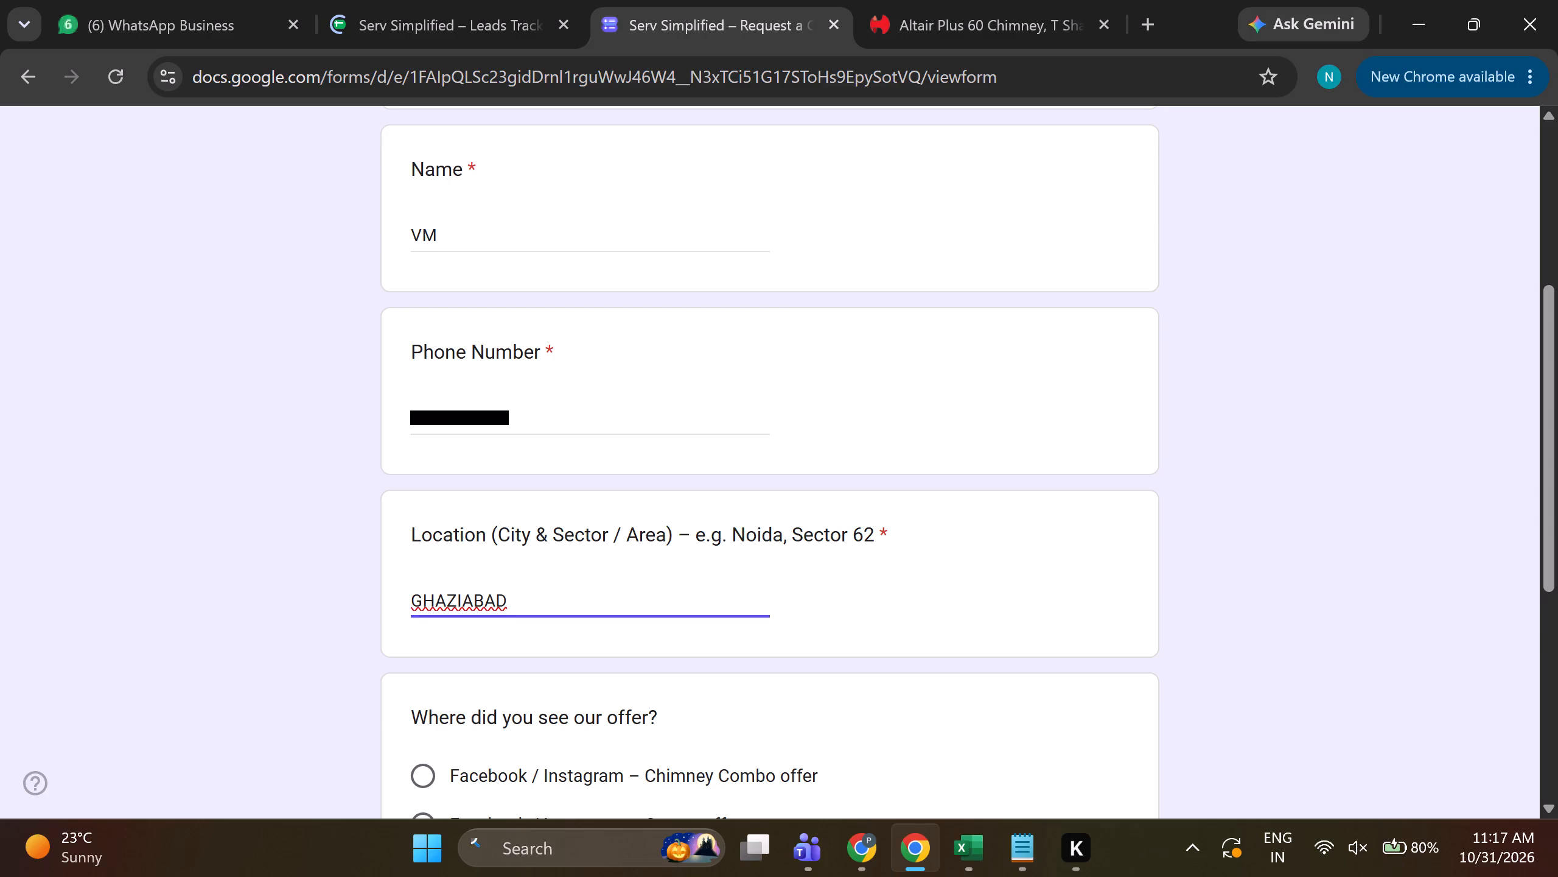
# Choose Facebook / Instagram – Chimney Combo offer as the place where the offer was seen.
pyautogui.scroll(-1, 522, 591)
pyautogui.click(230, 565)
pyautogui.scroll(-1, 456, 571)
pyautogui.click(413, 518)
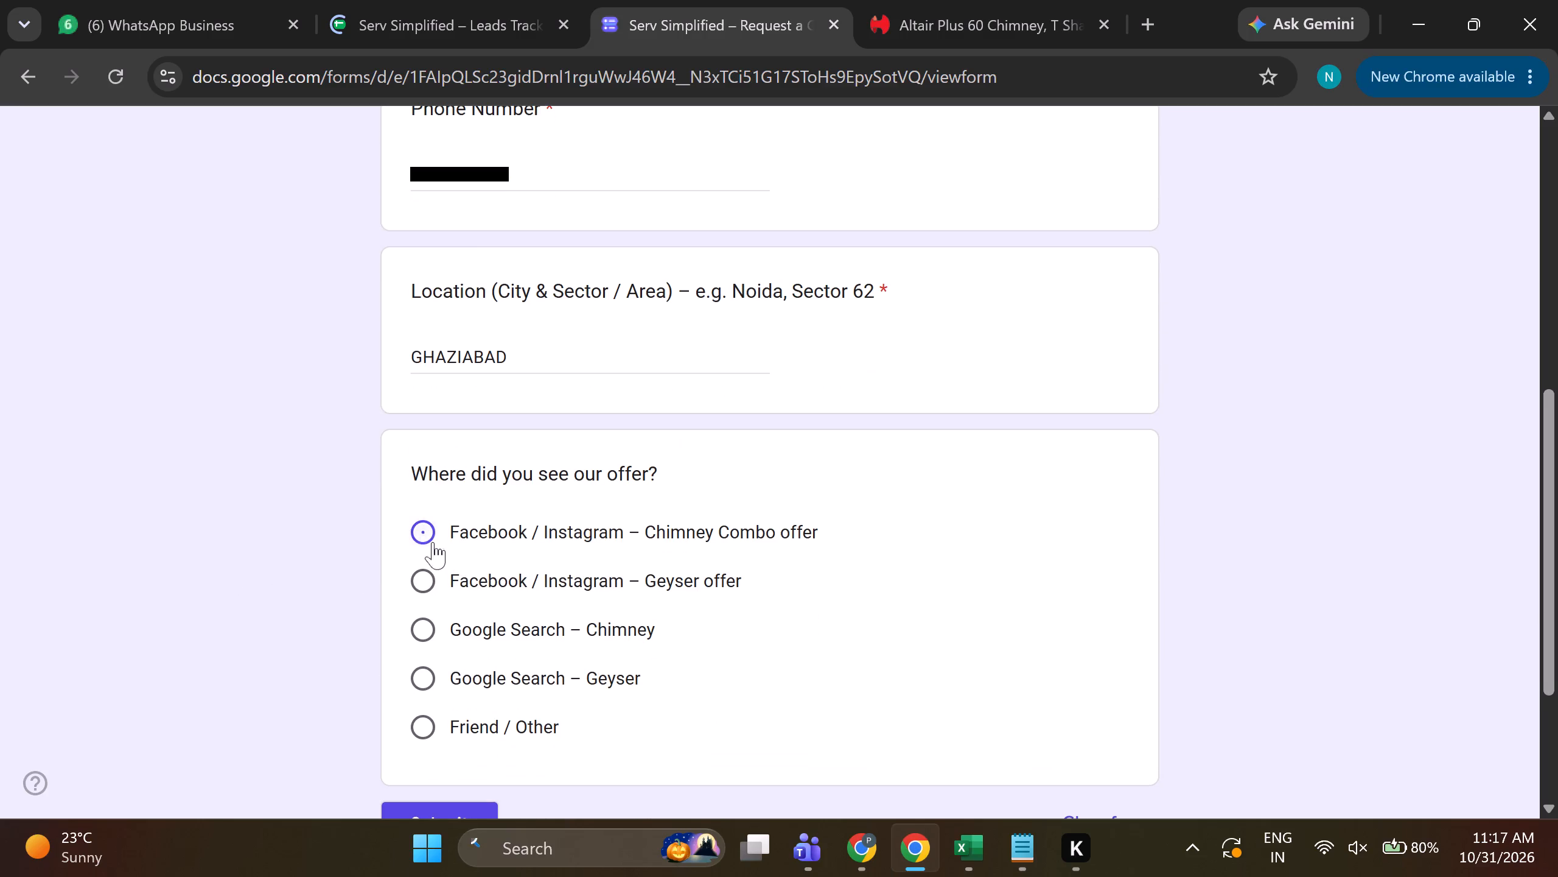
# Submit the completed call-back request form.
pyautogui.scroll(-5, 515, 499)
pyautogui.click(424, 610)
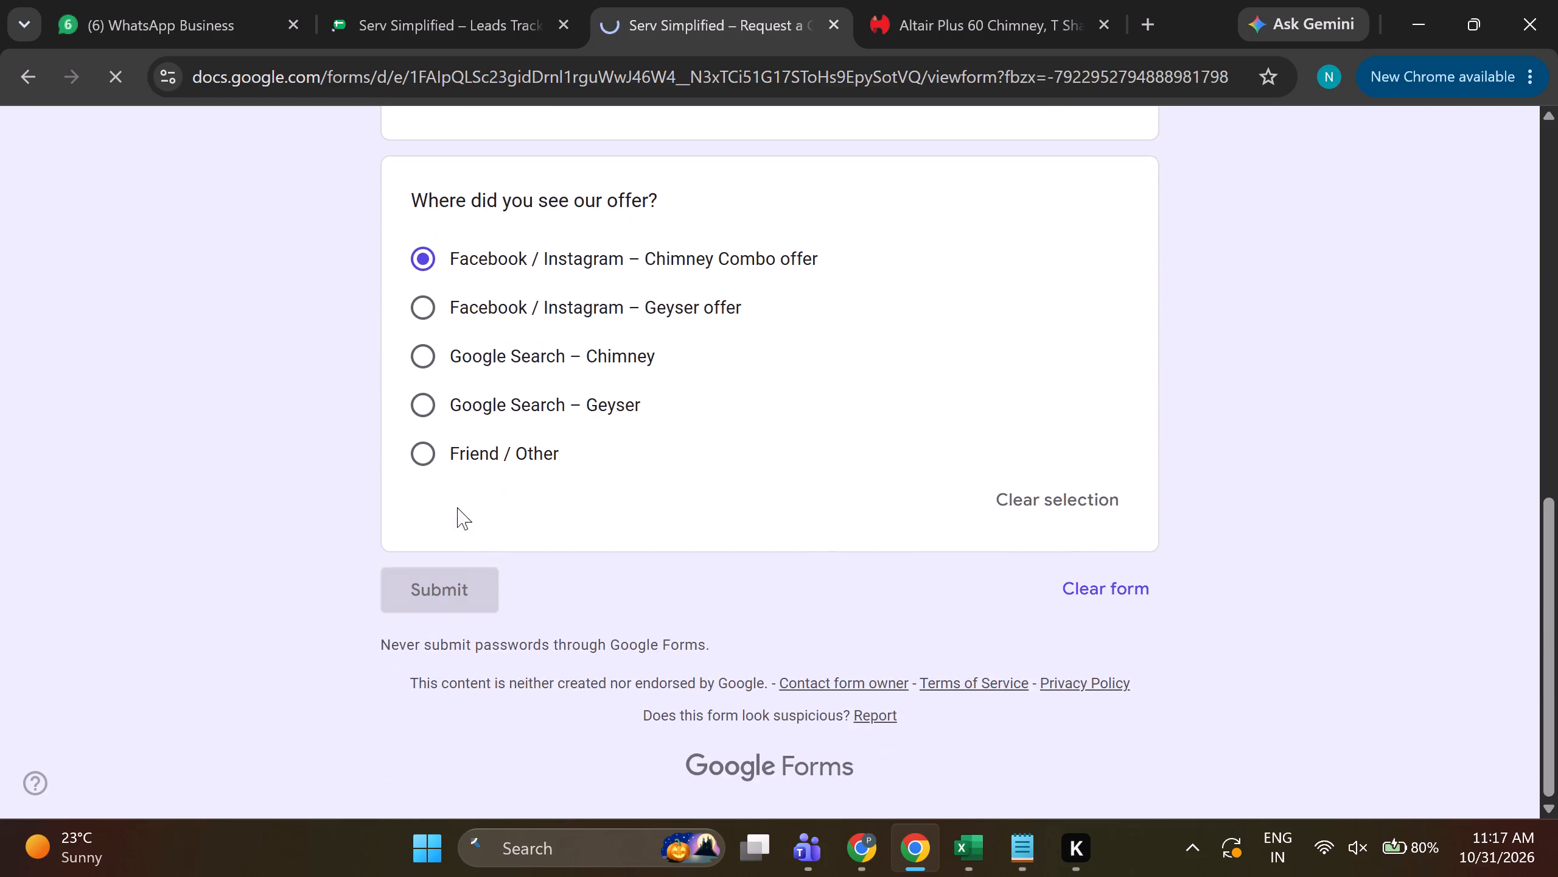
# Open a new blank response of the Serv Simplified call-back request form.
pyautogui.click(476, 304)
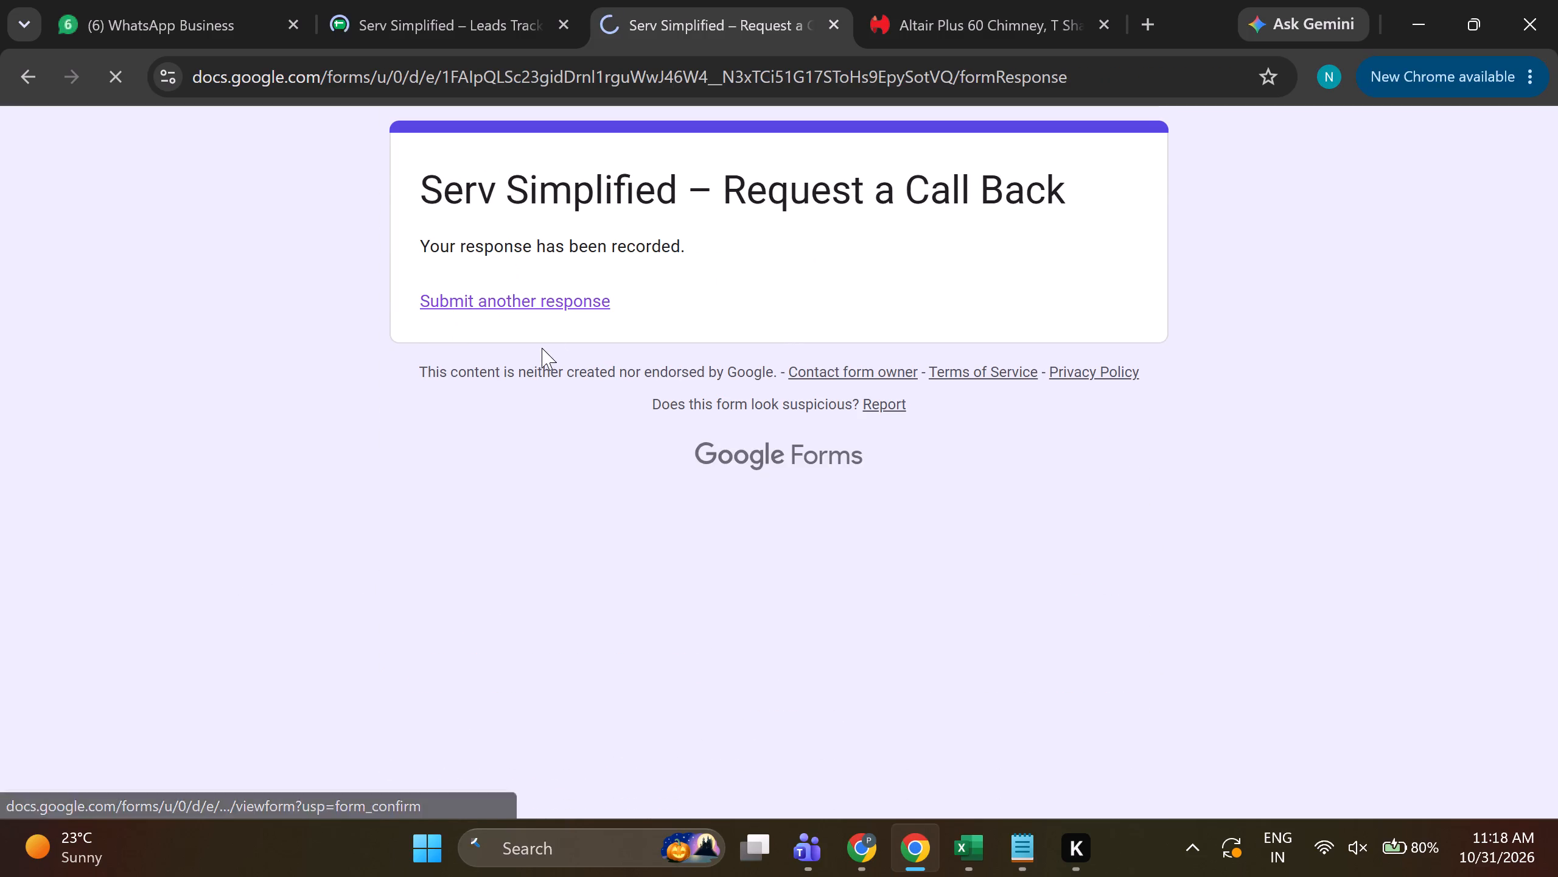
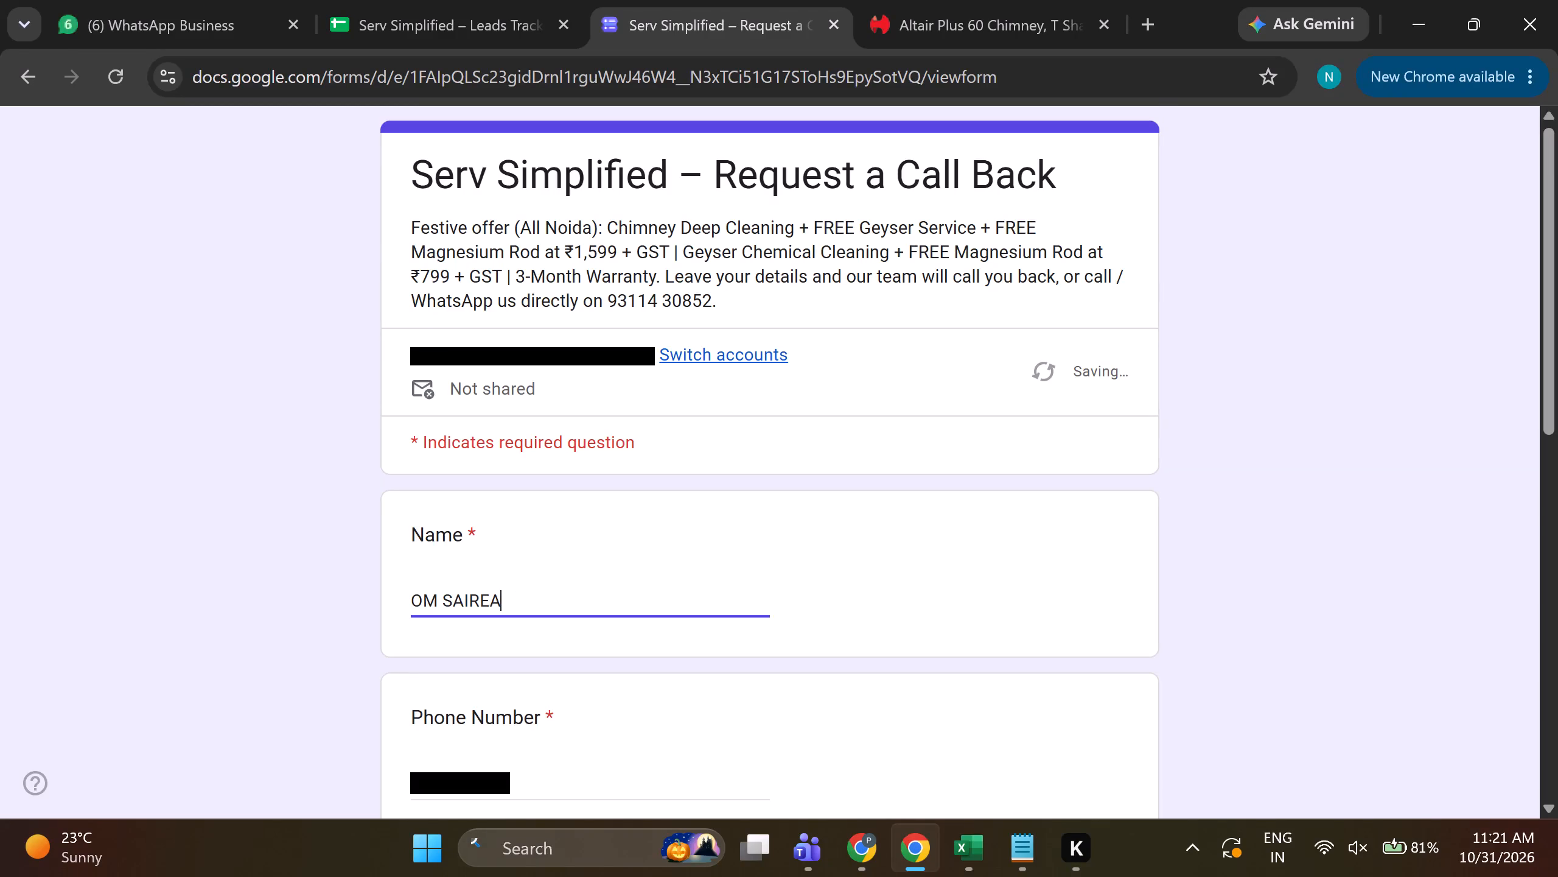
pyautogui.press('BackSpace')
pyautogui.press('BackSpace')
pyautogui.press('BackSpace')
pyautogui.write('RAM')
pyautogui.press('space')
# Enter WEST DELHI as the lead's location in the call-back form.
pyautogui.scroll(-4, 620, 596)
pyautogui.click(578, 480)
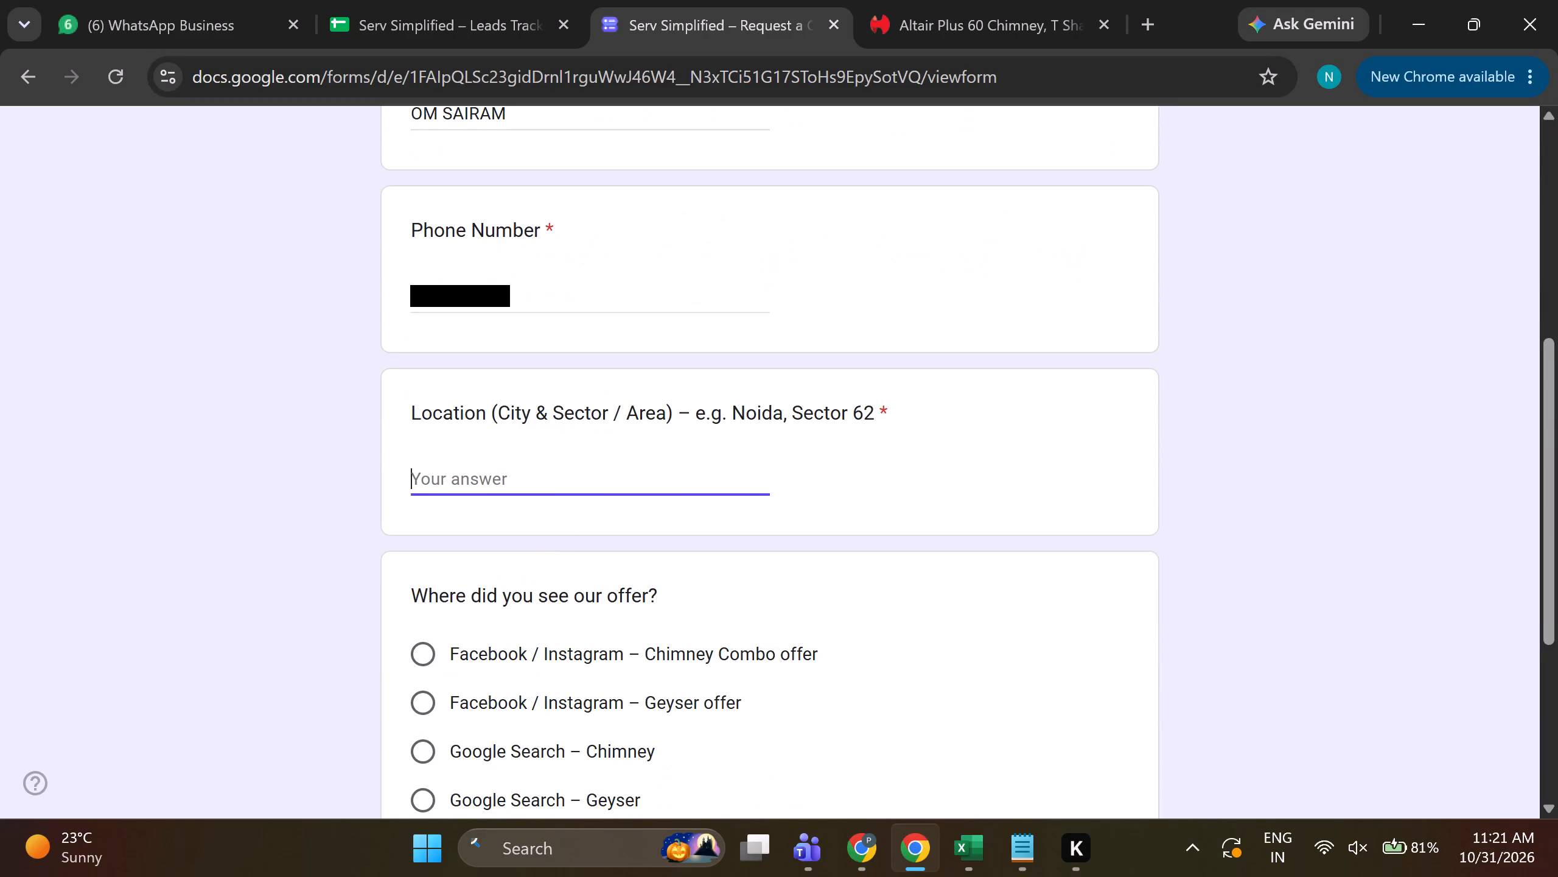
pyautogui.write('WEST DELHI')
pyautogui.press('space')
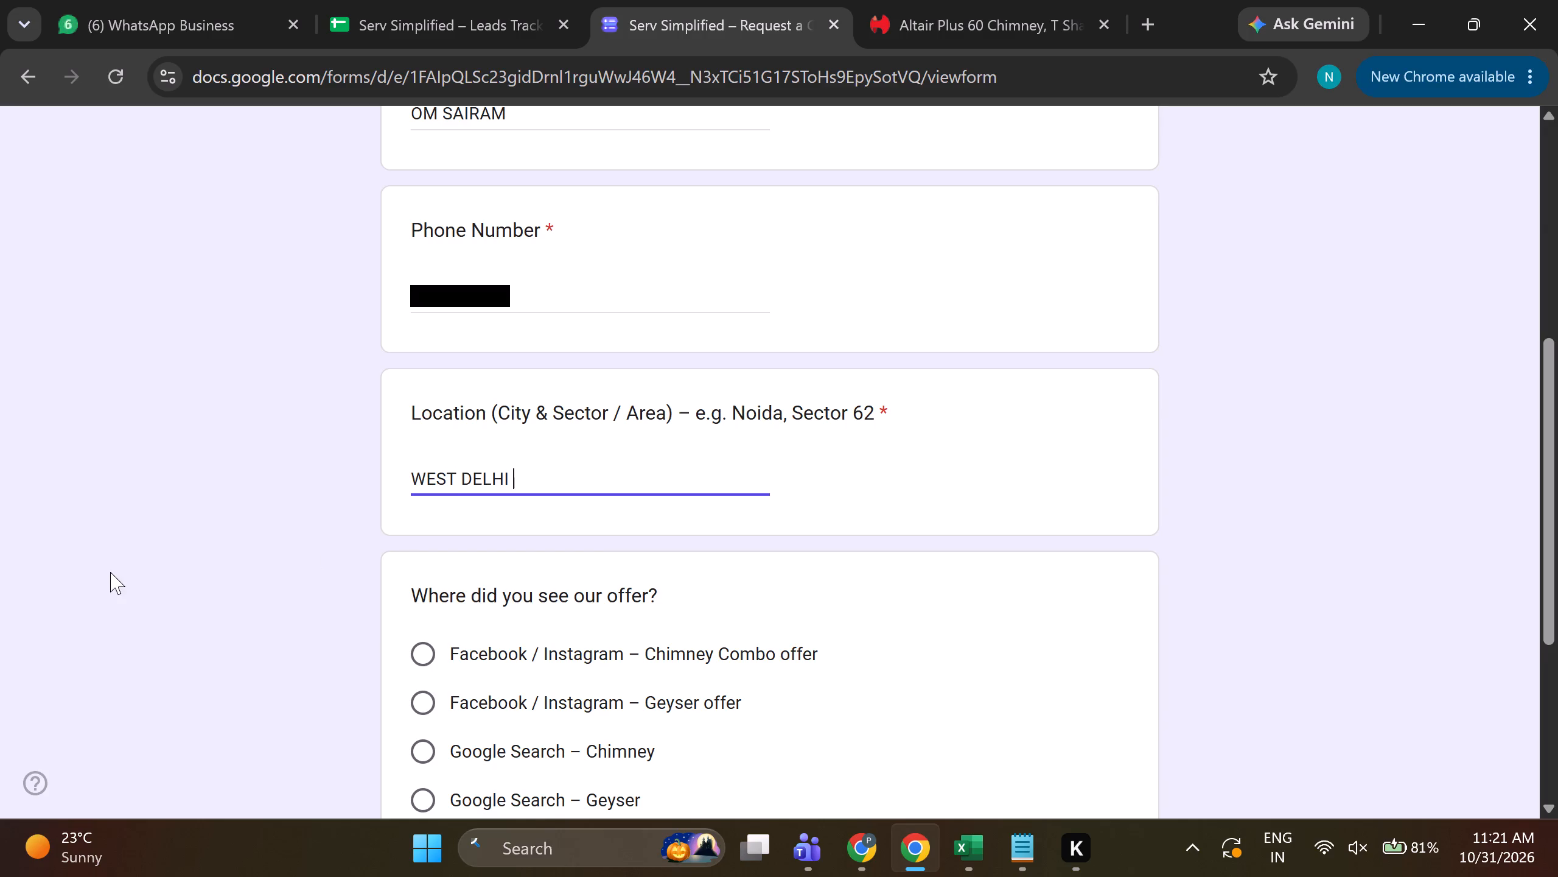
# Choose Facebook / Instagram – Chimney Combo offer as where the offer was seen and submit the form.
pyautogui.click(423, 654)
pyautogui.scroll(-2, 445, 619)
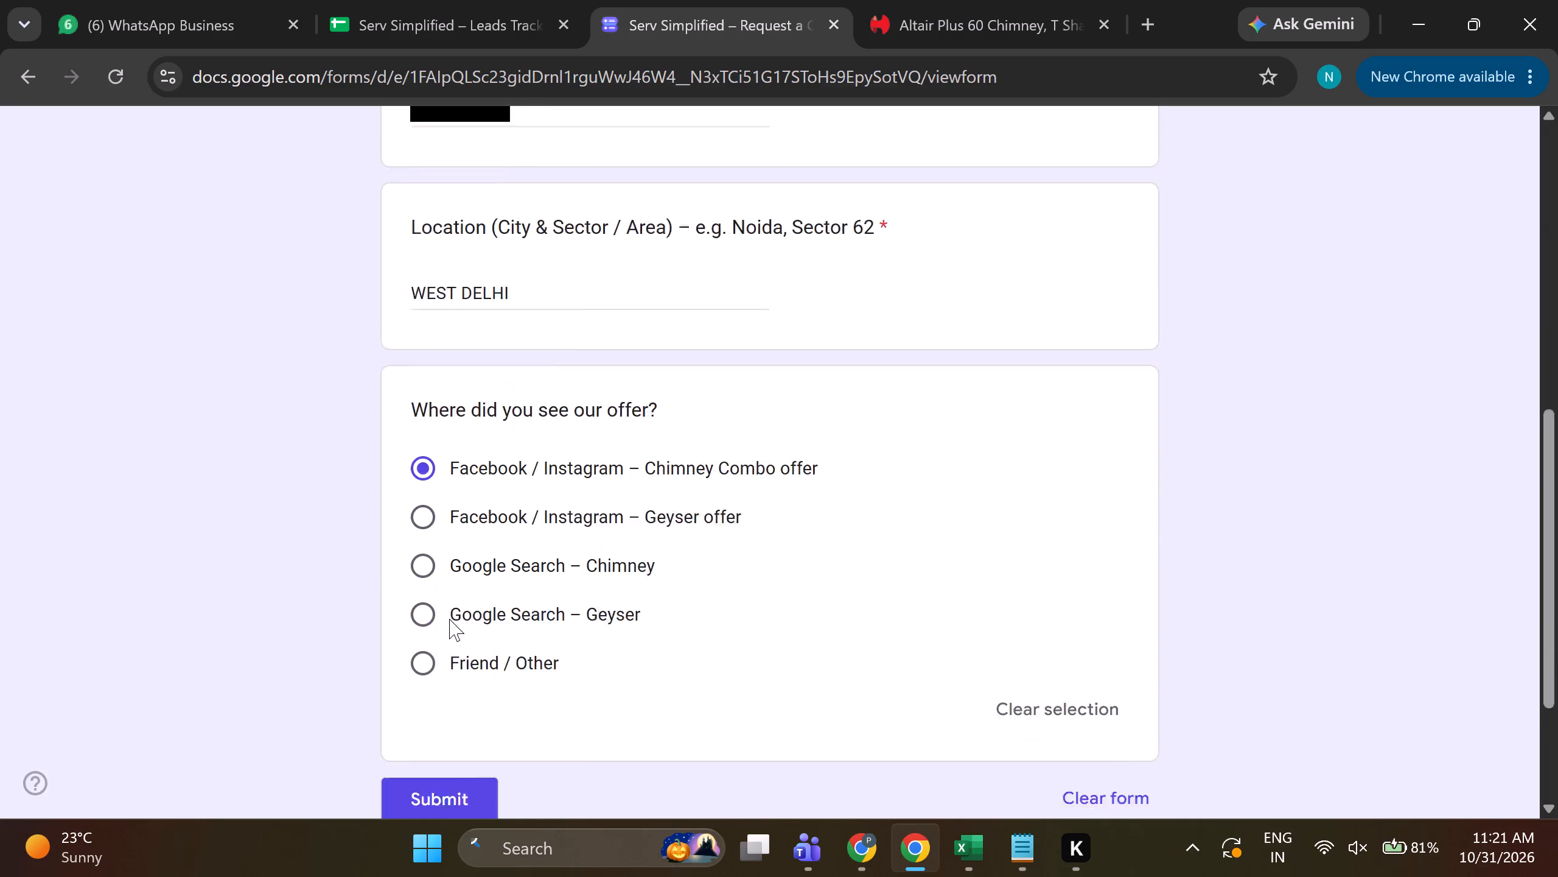
pyautogui.click(440, 737)
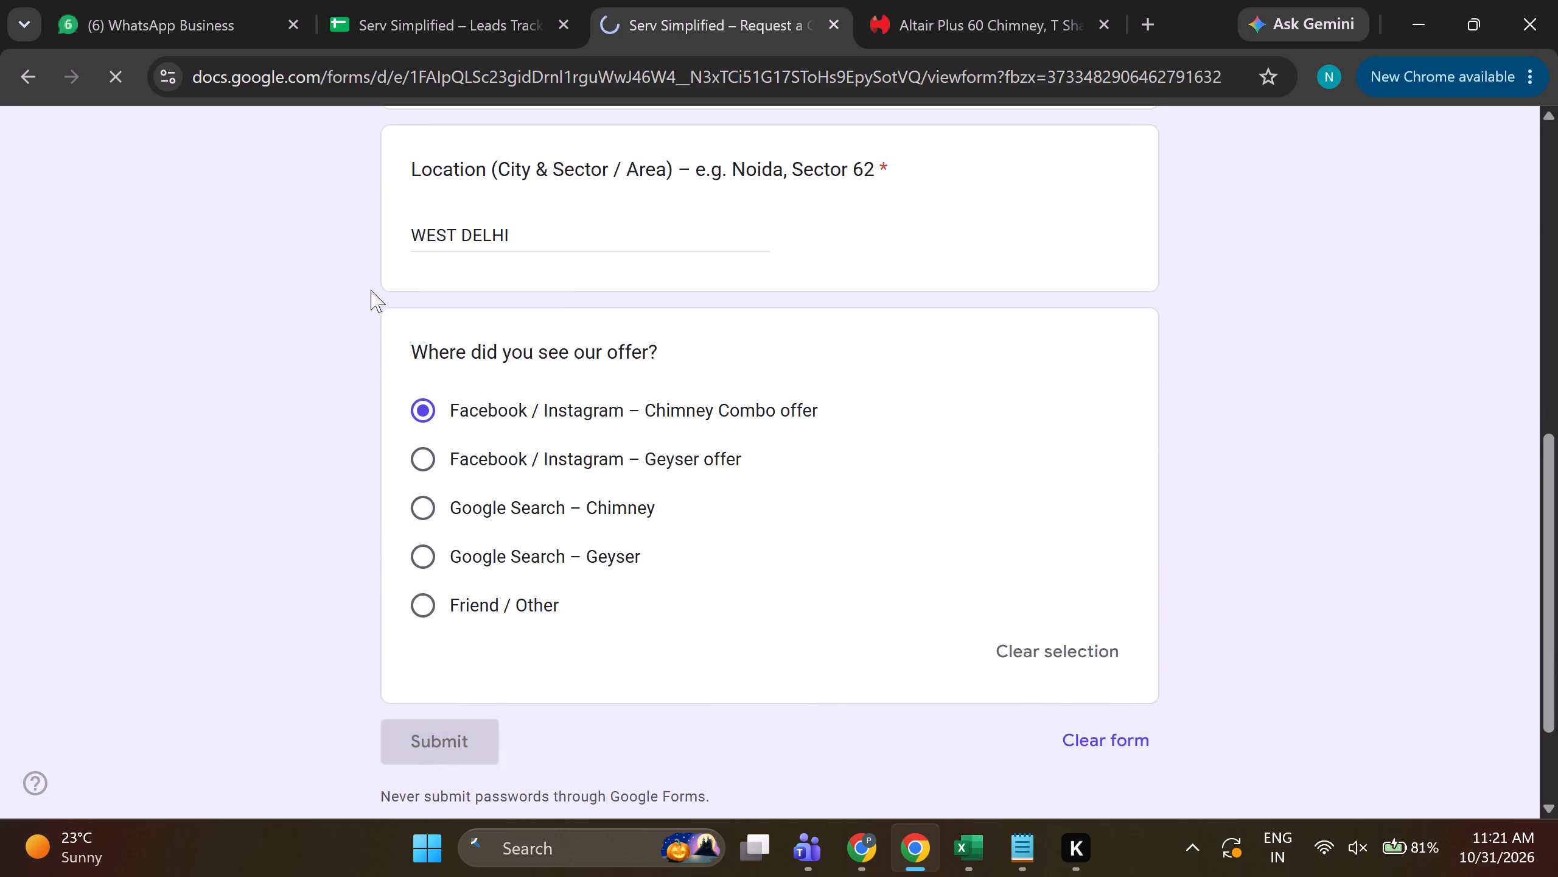
# Open a new blank response of the Request a Call Back form.
pyautogui.click(473, 306)
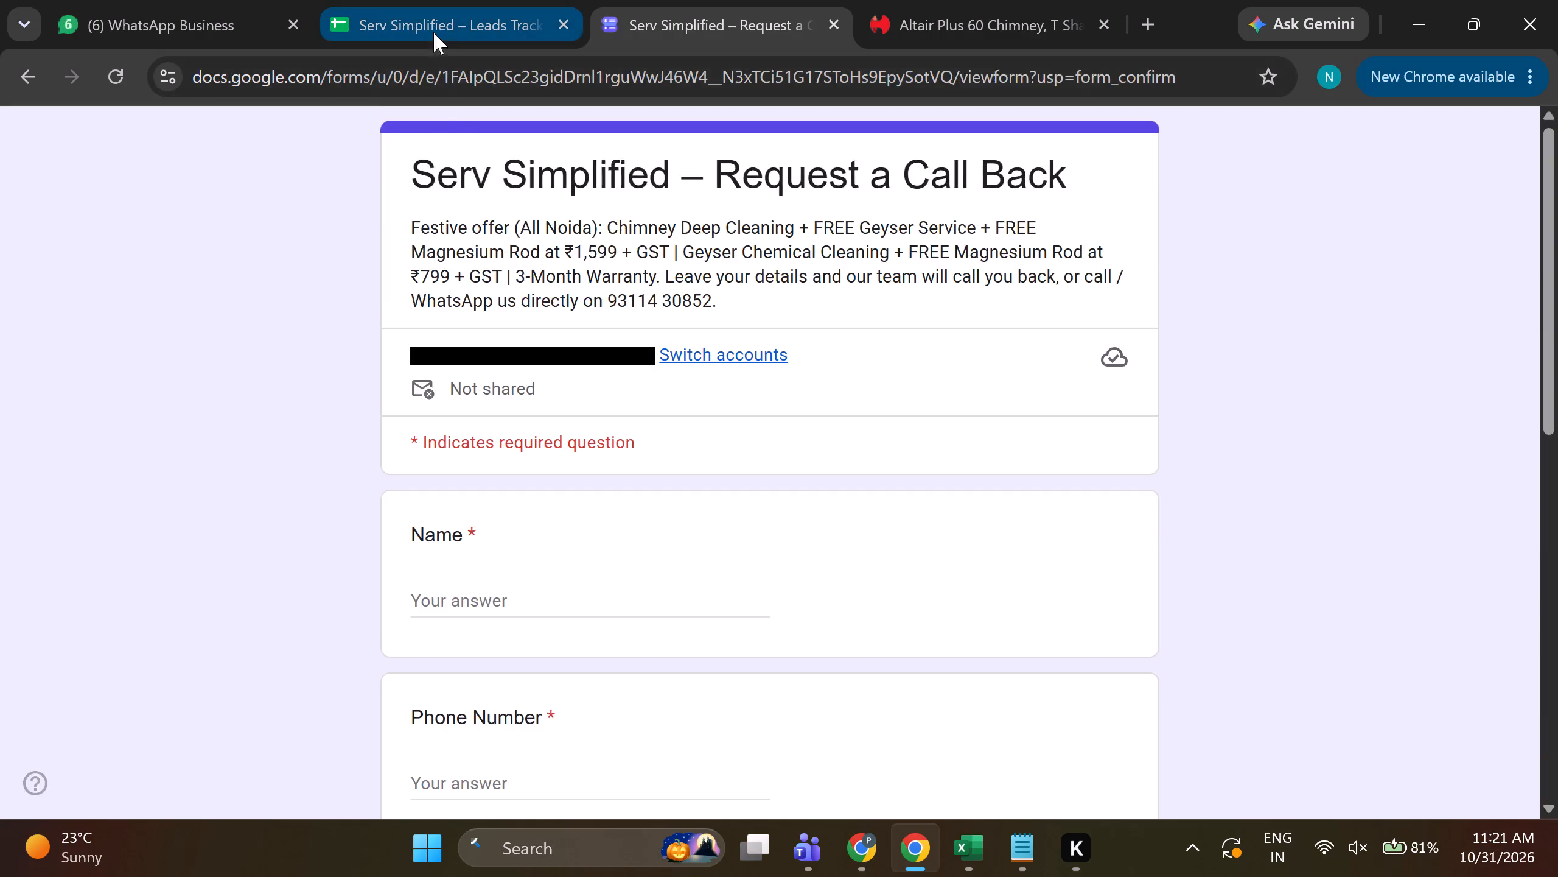
# Switch to the Serv Simplified – Leads Tracker spreadsheet to check the row of the newly submitted lead.
pyautogui.click(433, 32)
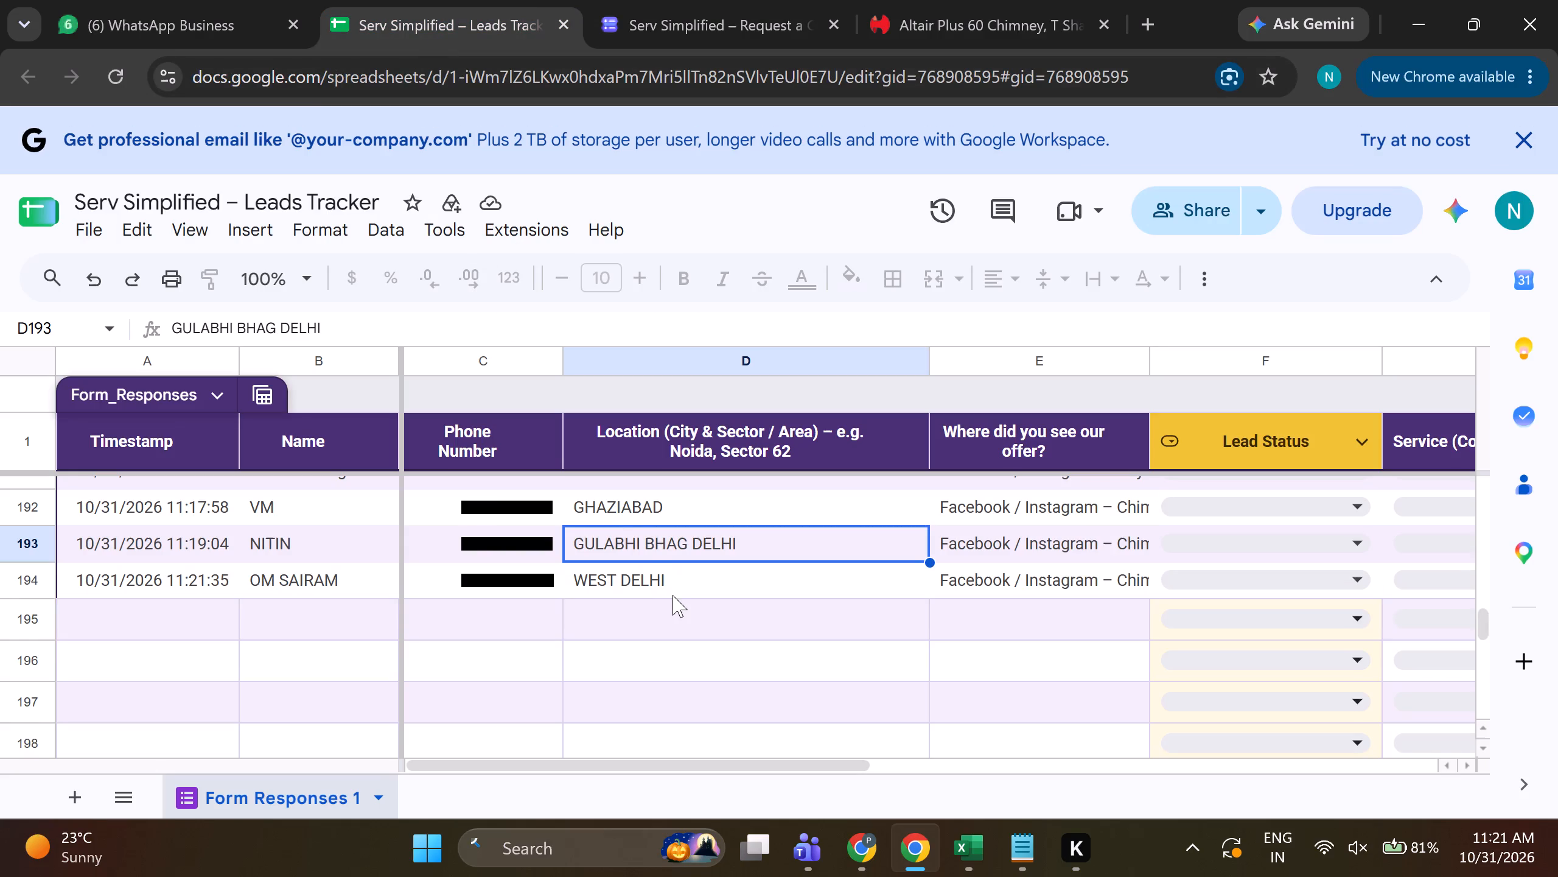
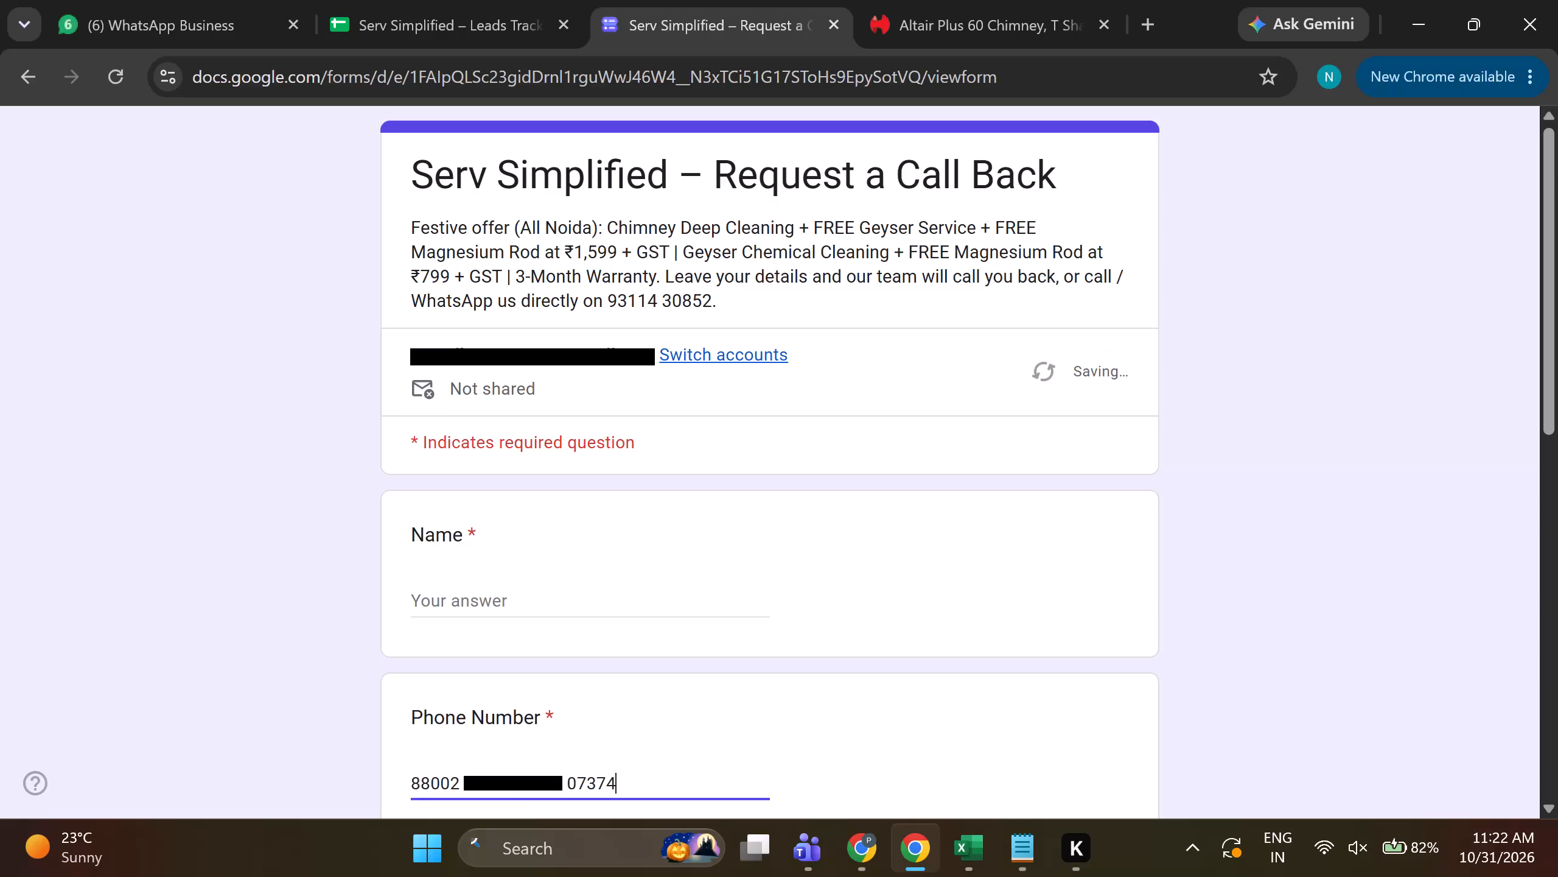
# Undo the last change to the Phone Number entry and remove the space between its two groups of digits.
pyautogui.hotkey('ctrl', 'z')
pyautogui.press('Left')
pyautogui.press('Left')
pyautogui.press('Left')
pyautogui.press('Left')
pyautogui.press('Left')
pyautogui.press('BackSpace')
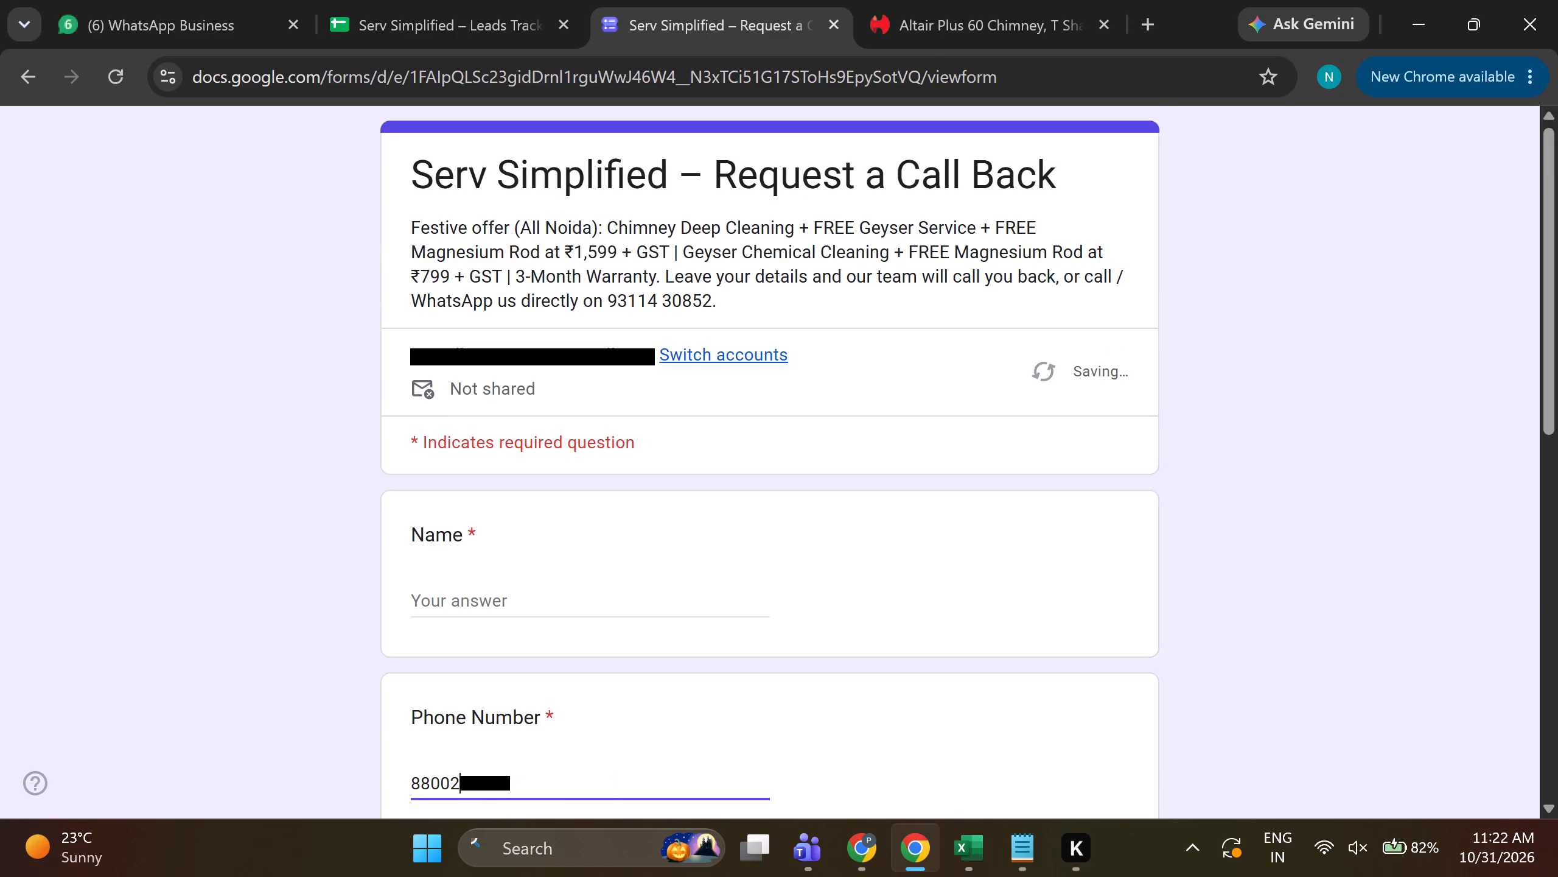
# Enter the customer's full name in capital letters in the form's Name field.
pyautogui.click(557, 594)
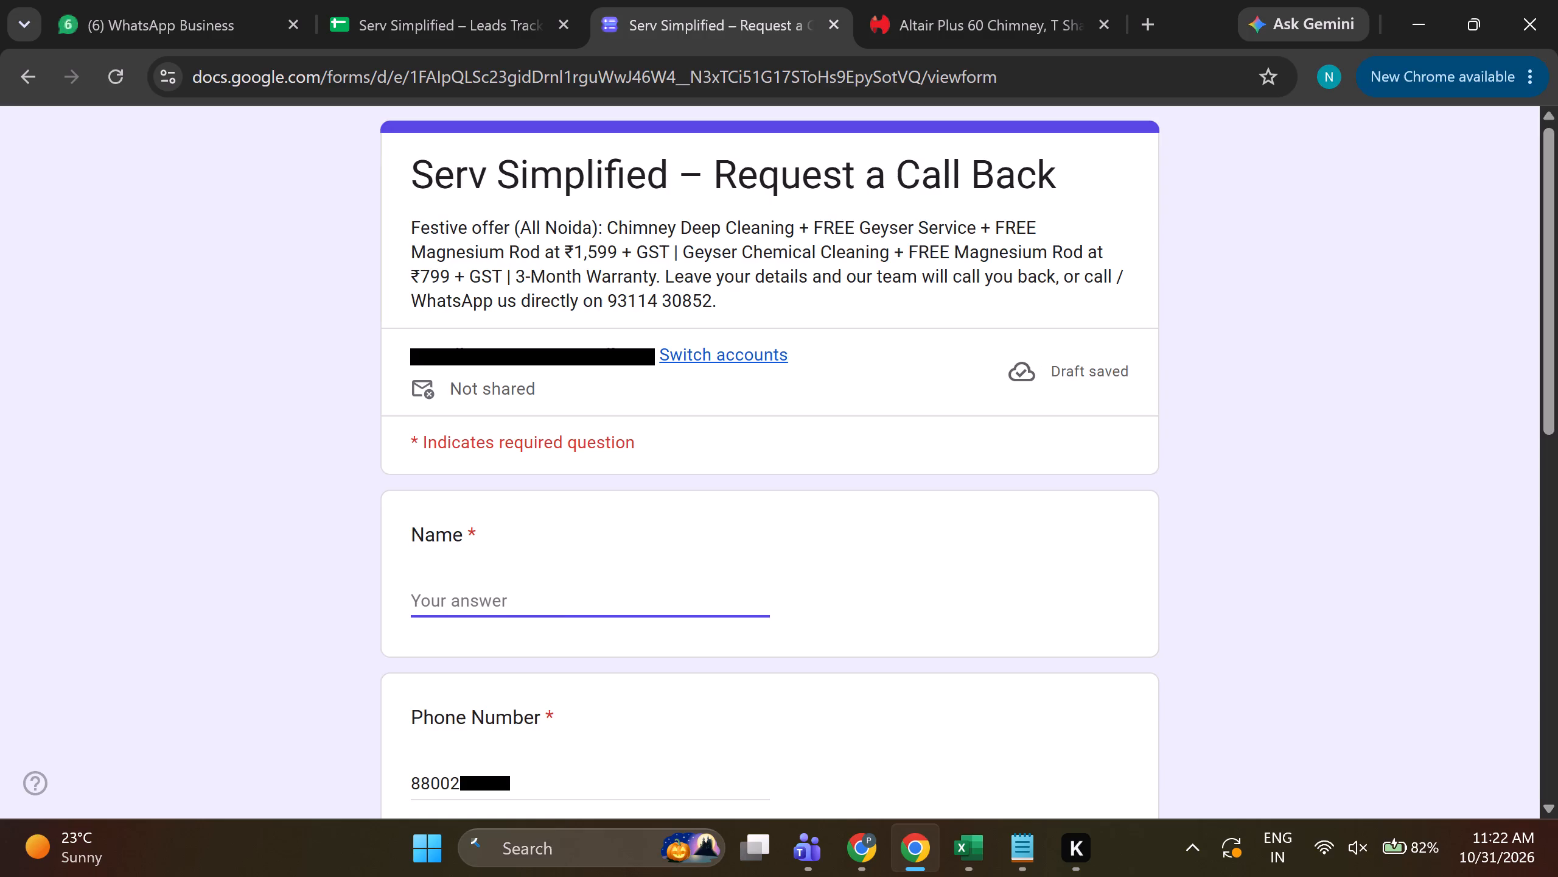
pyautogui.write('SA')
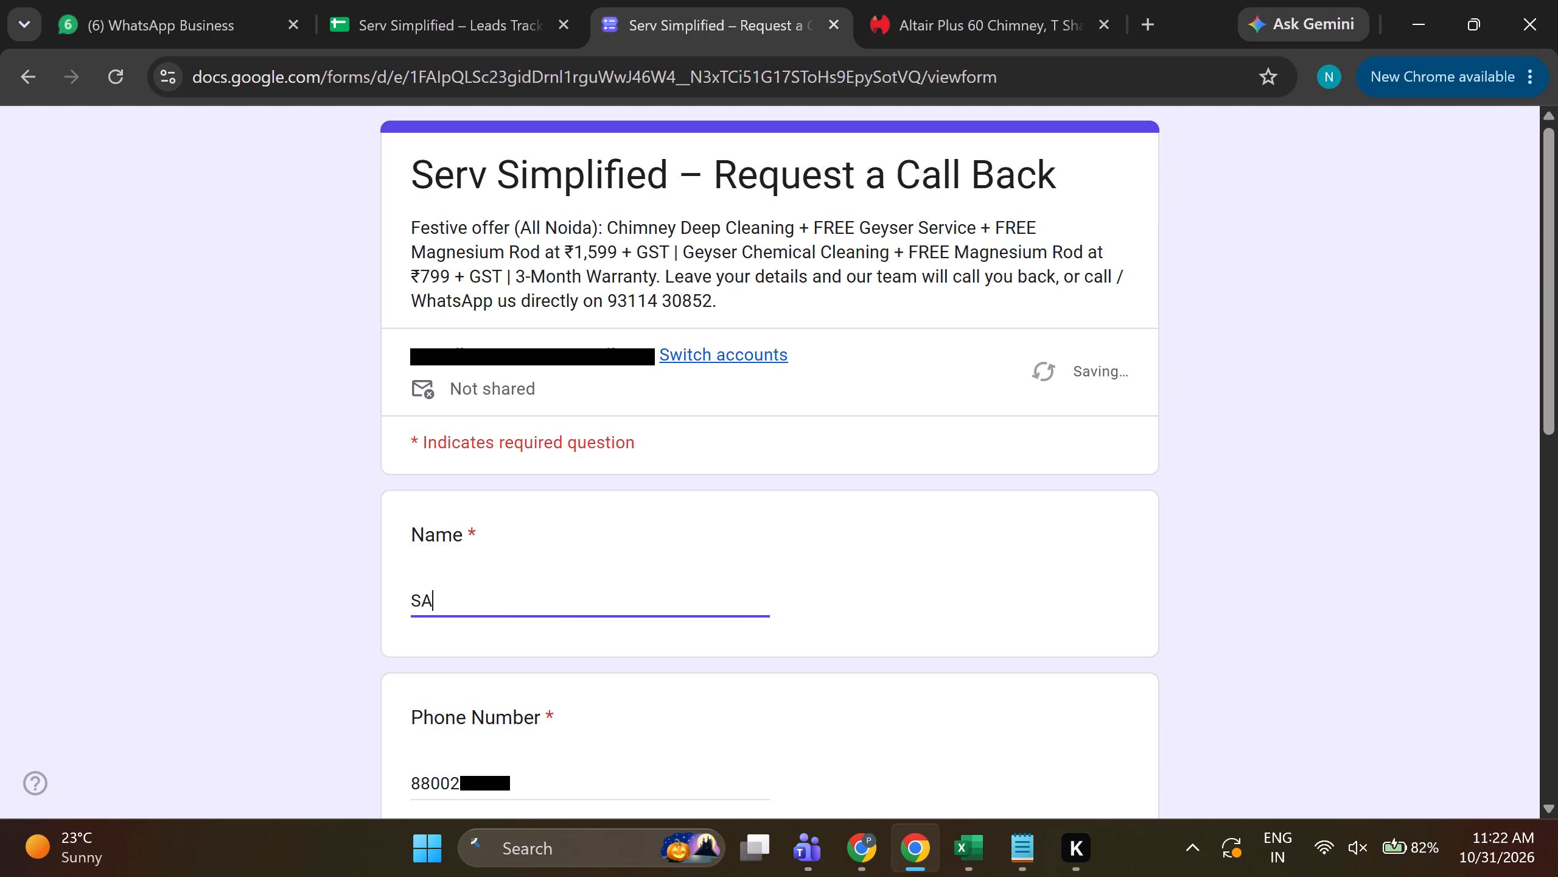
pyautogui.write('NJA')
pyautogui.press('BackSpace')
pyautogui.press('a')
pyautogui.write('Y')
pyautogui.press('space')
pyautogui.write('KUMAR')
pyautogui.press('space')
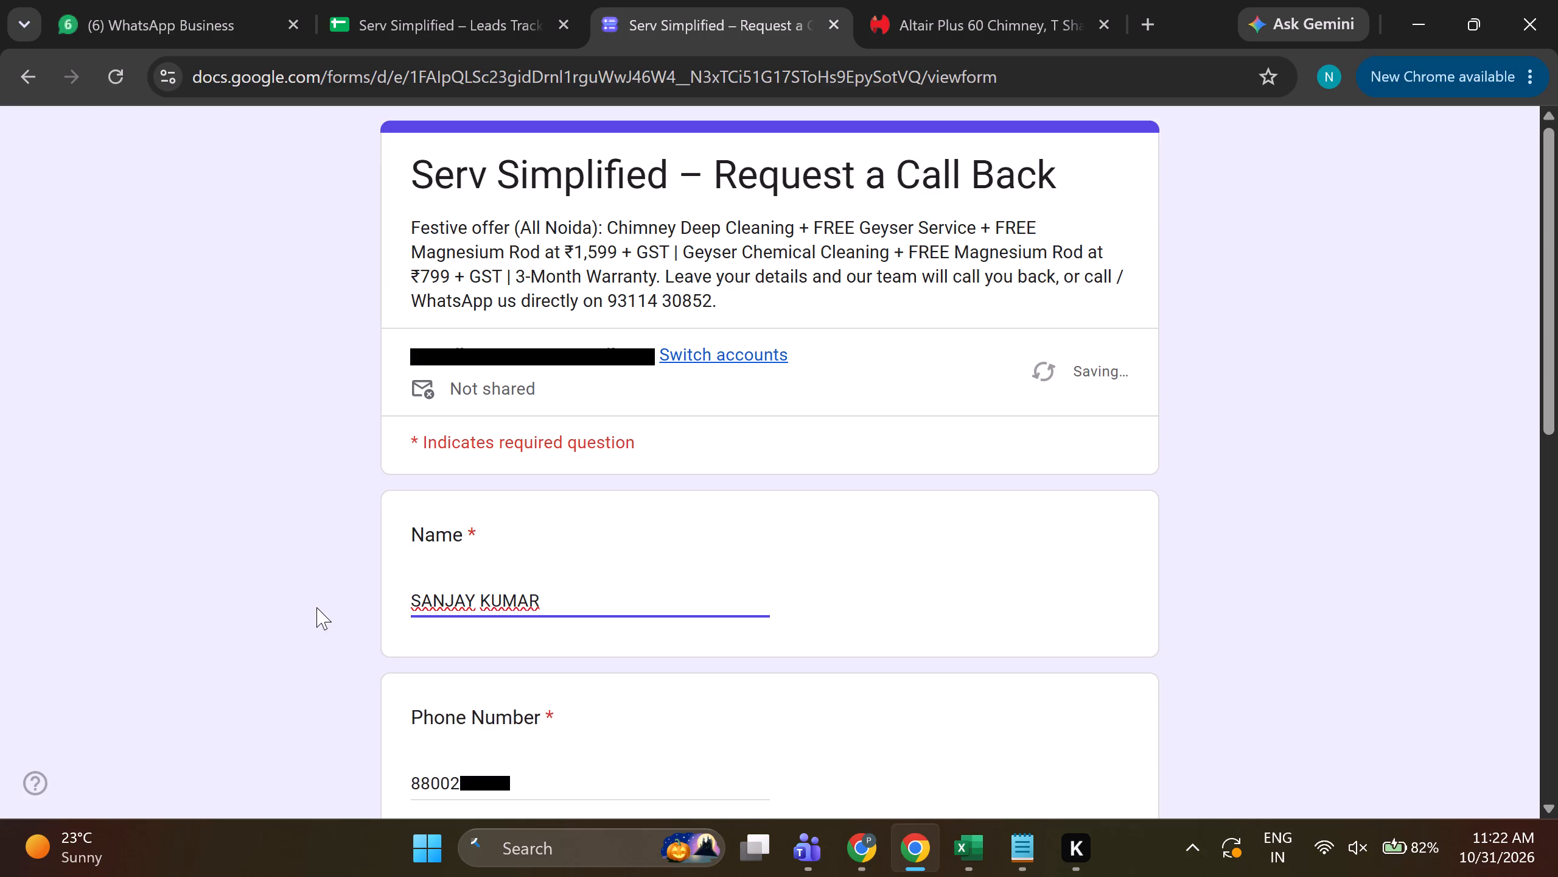
pyautogui.click(316, 607)
pyautogui.scroll(-1, 641, 574)
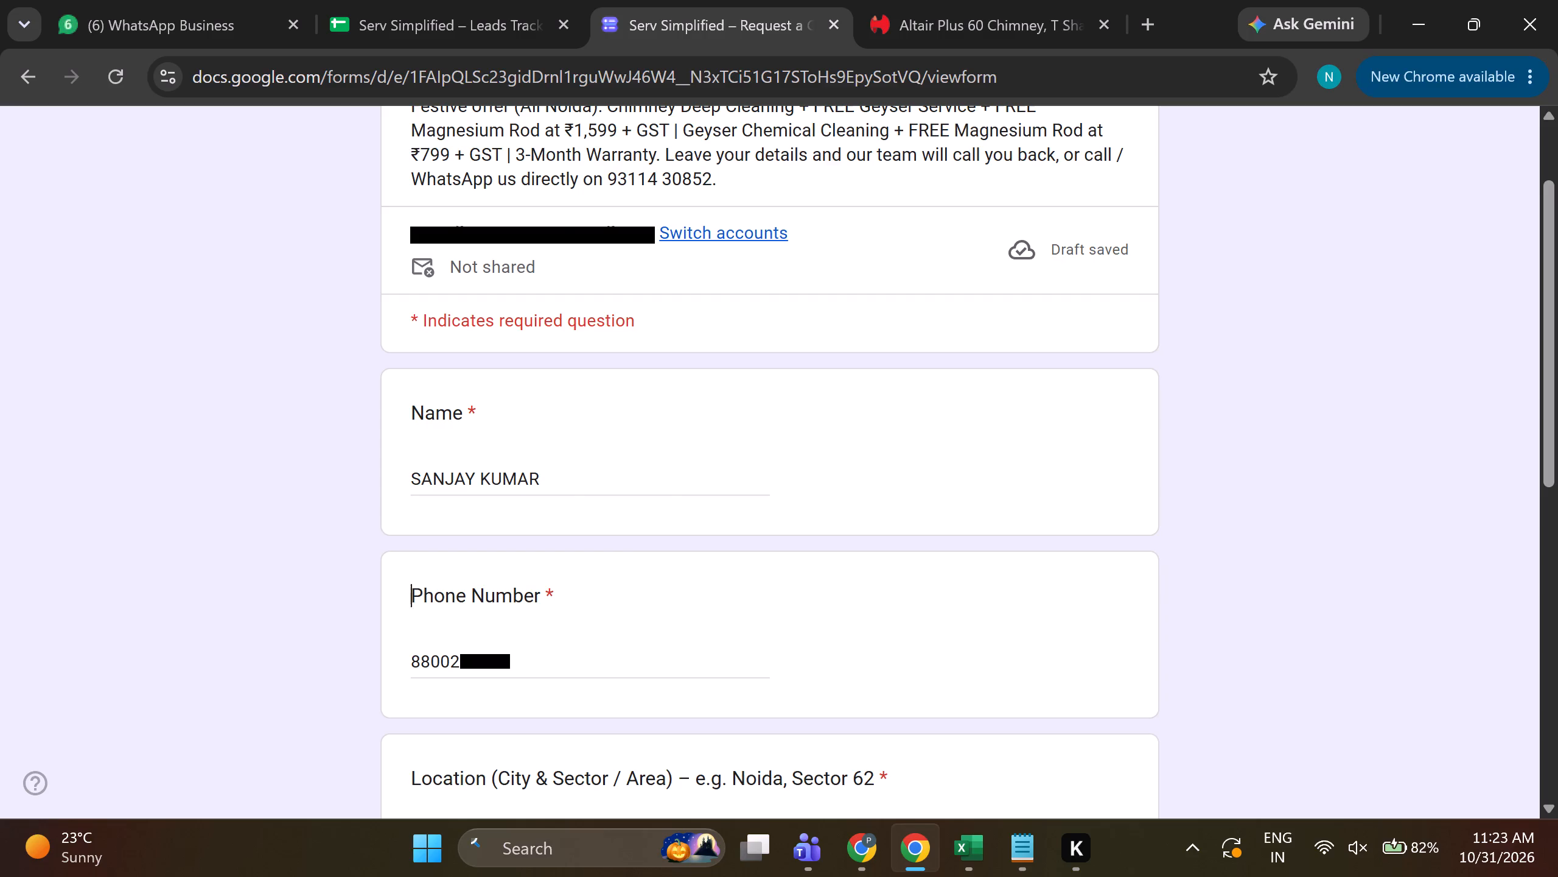
pyautogui.click(595, 479)
pyautogui.scroll(-1, 616, 501)
pyautogui.click(593, 533)
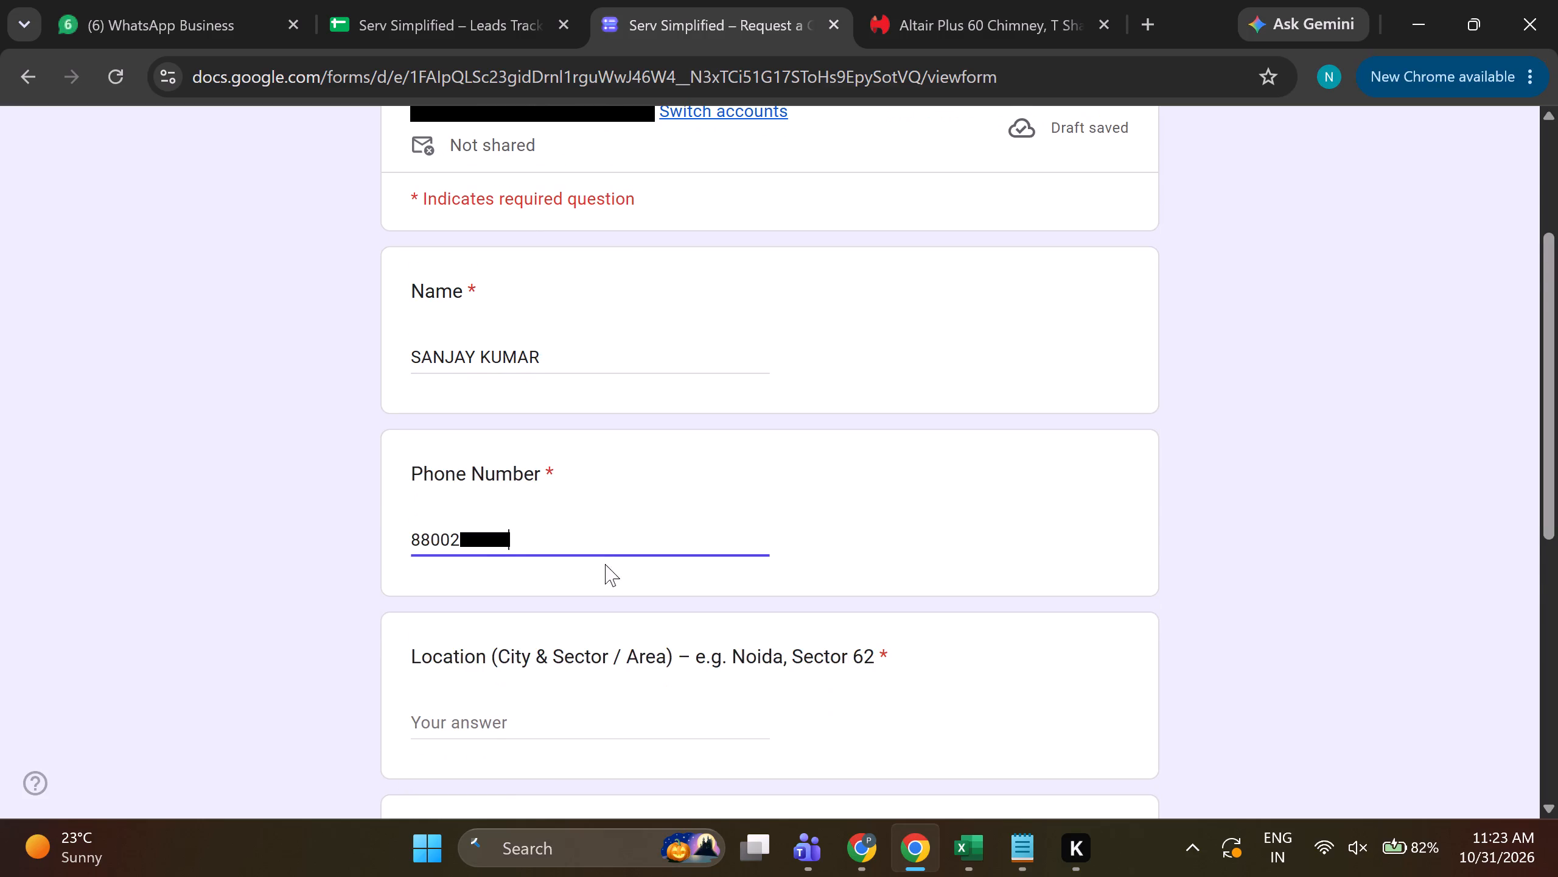
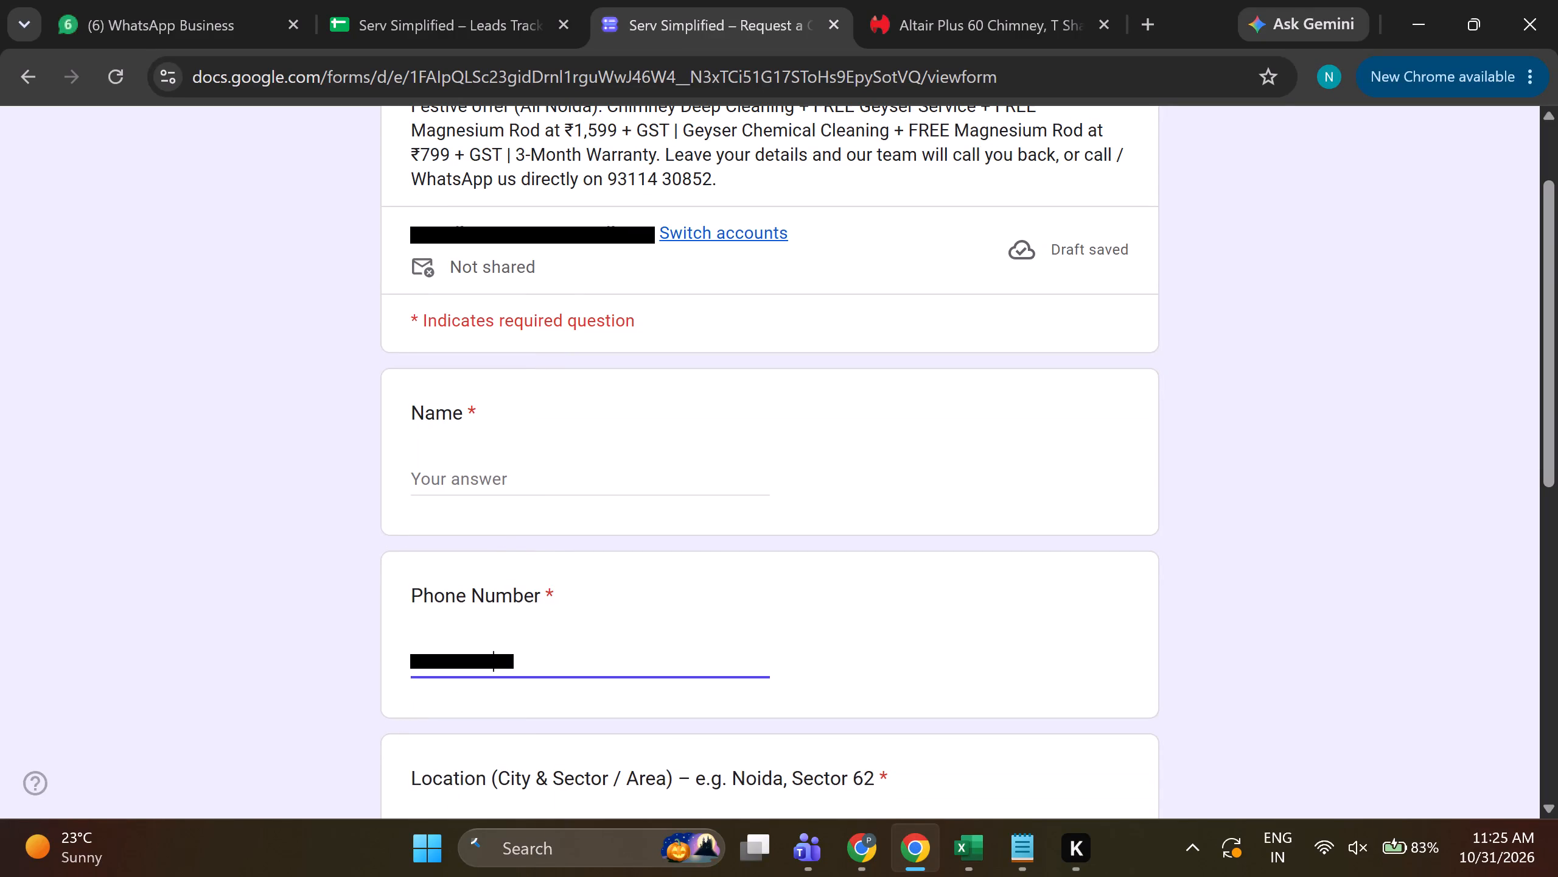
# Remove the space between the two groups of digits in the form's Phone Number entry.
pyautogui.press('Left')
pyautogui.press('Left')
pyautogui.press('Left')
pyautogui.press('BackSpace')
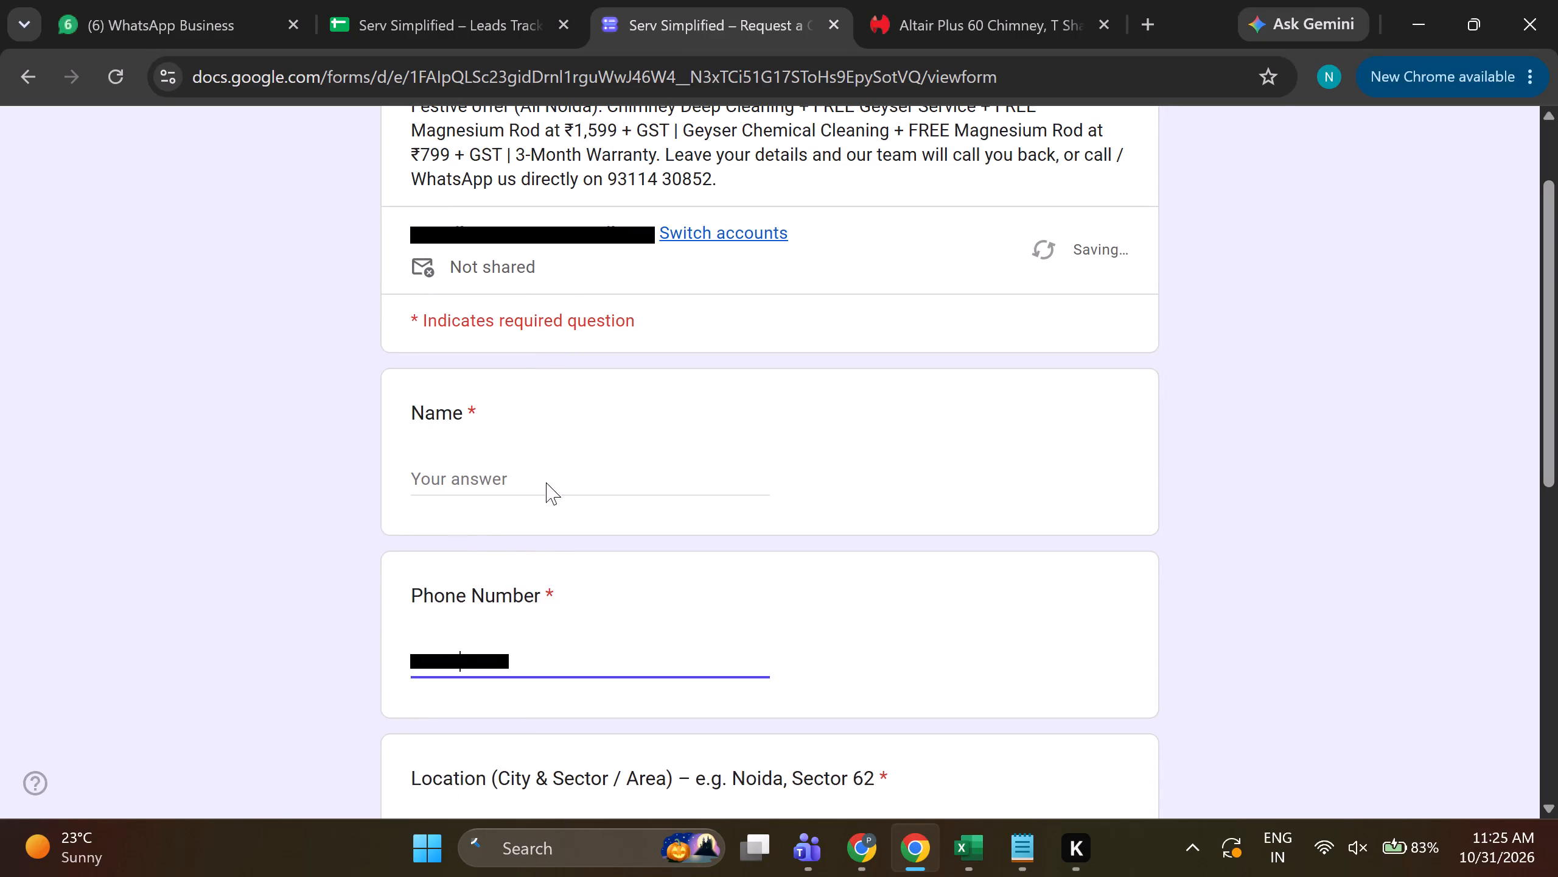
# Enter the customer's full name in capital letters in the form's Name field.
pyautogui.click(553, 471)
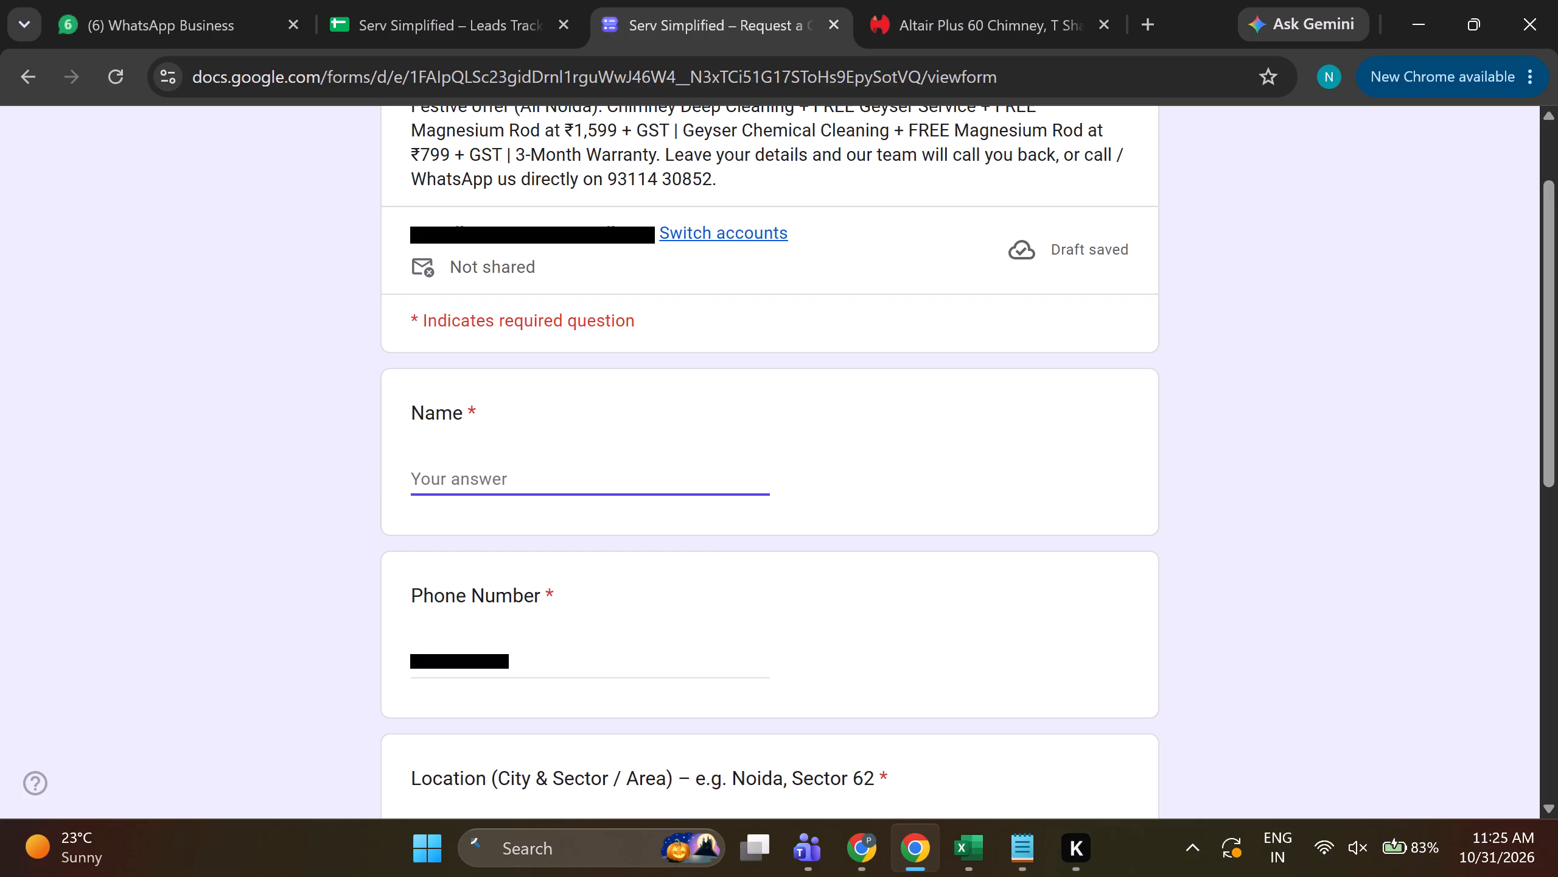
pyautogui.click(495, 484)
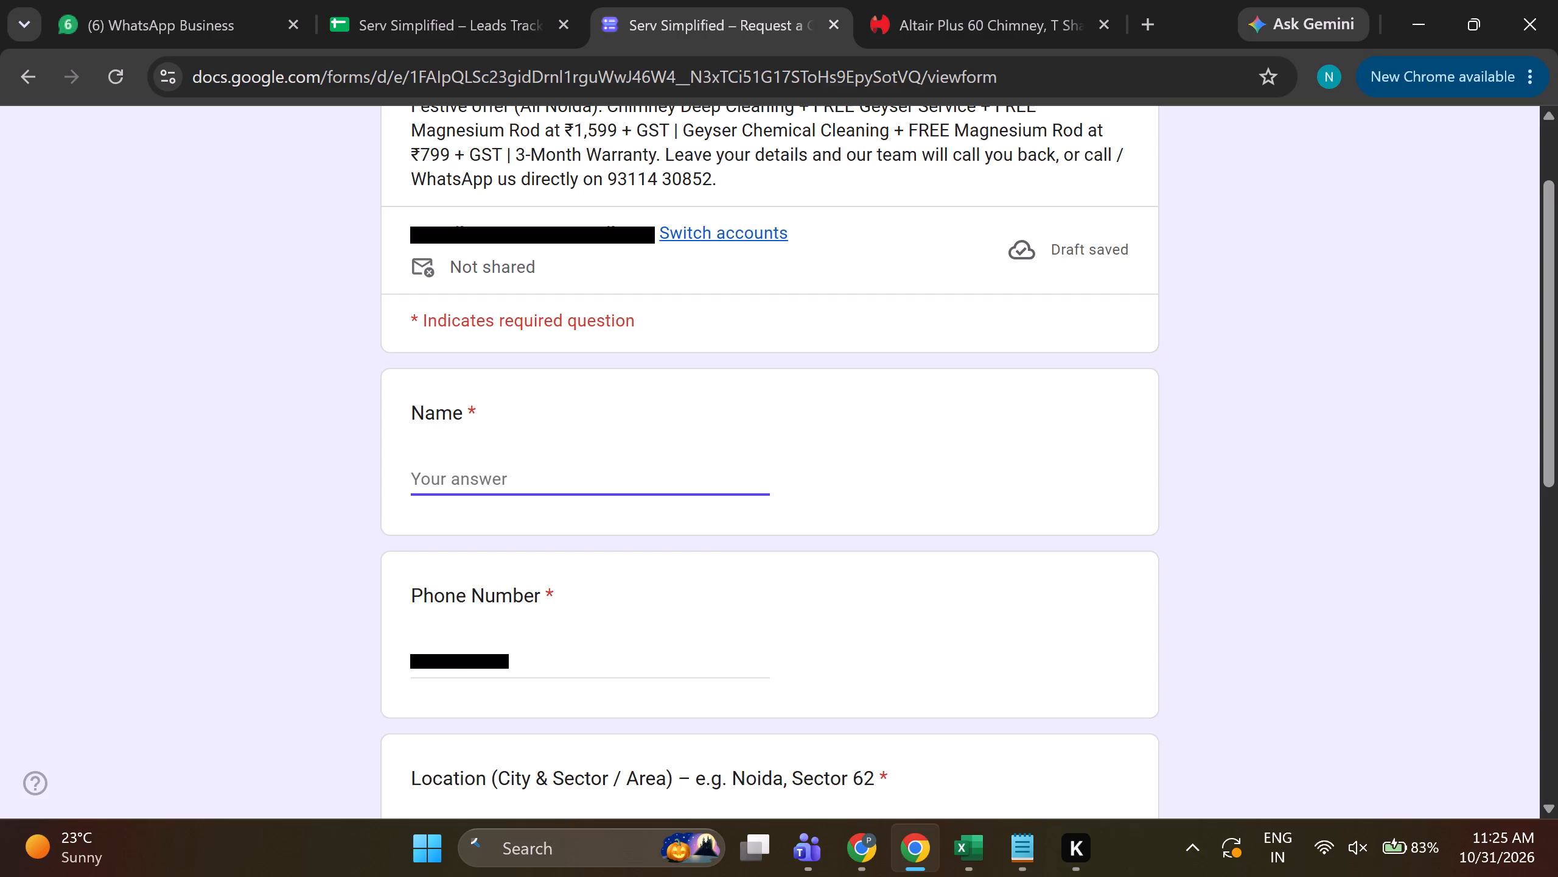
pyautogui.click(548, 482)
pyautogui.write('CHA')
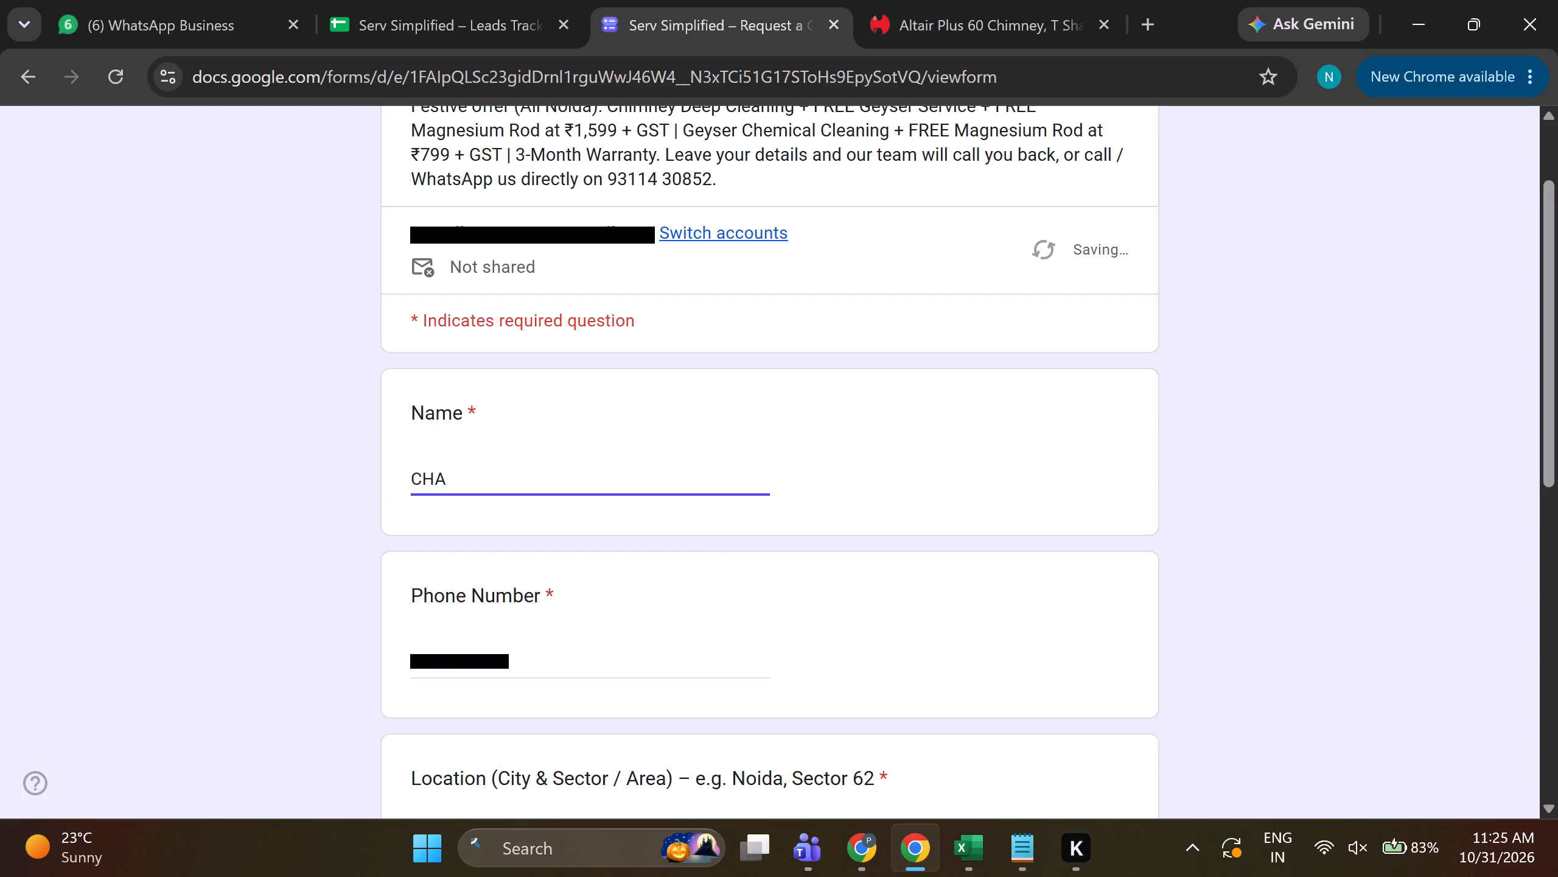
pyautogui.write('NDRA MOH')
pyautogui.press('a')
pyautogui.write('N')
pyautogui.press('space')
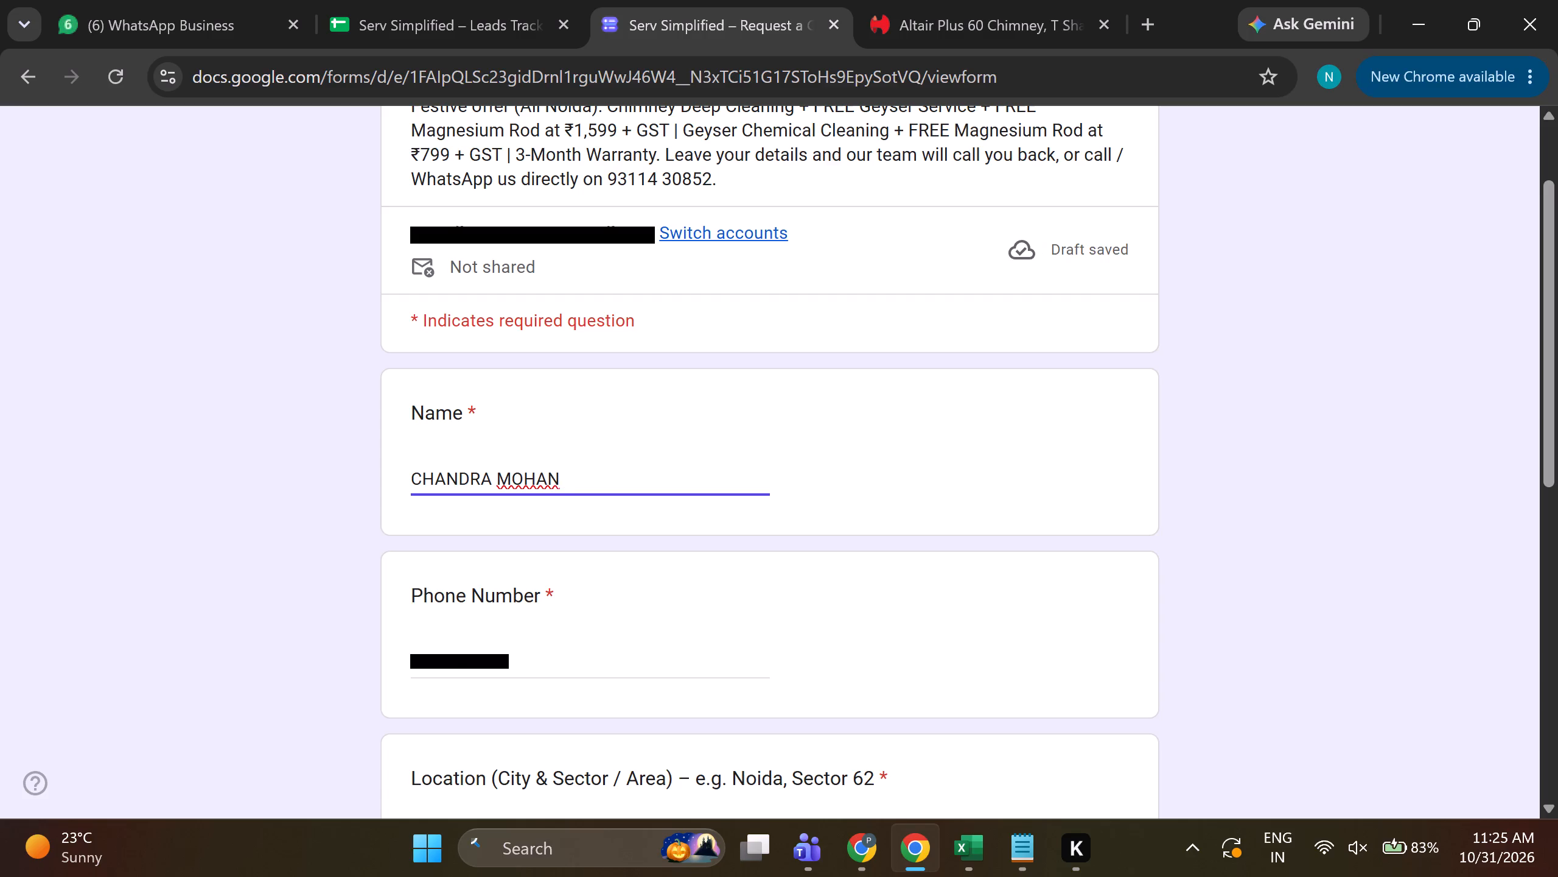
# Enter NON as the Location and choose "Facebook / Instagram – Chimney Combo offer" as where the offer was seen.
pyautogui.scroll(-1, 720, 602)
pyautogui.click(554, 720)
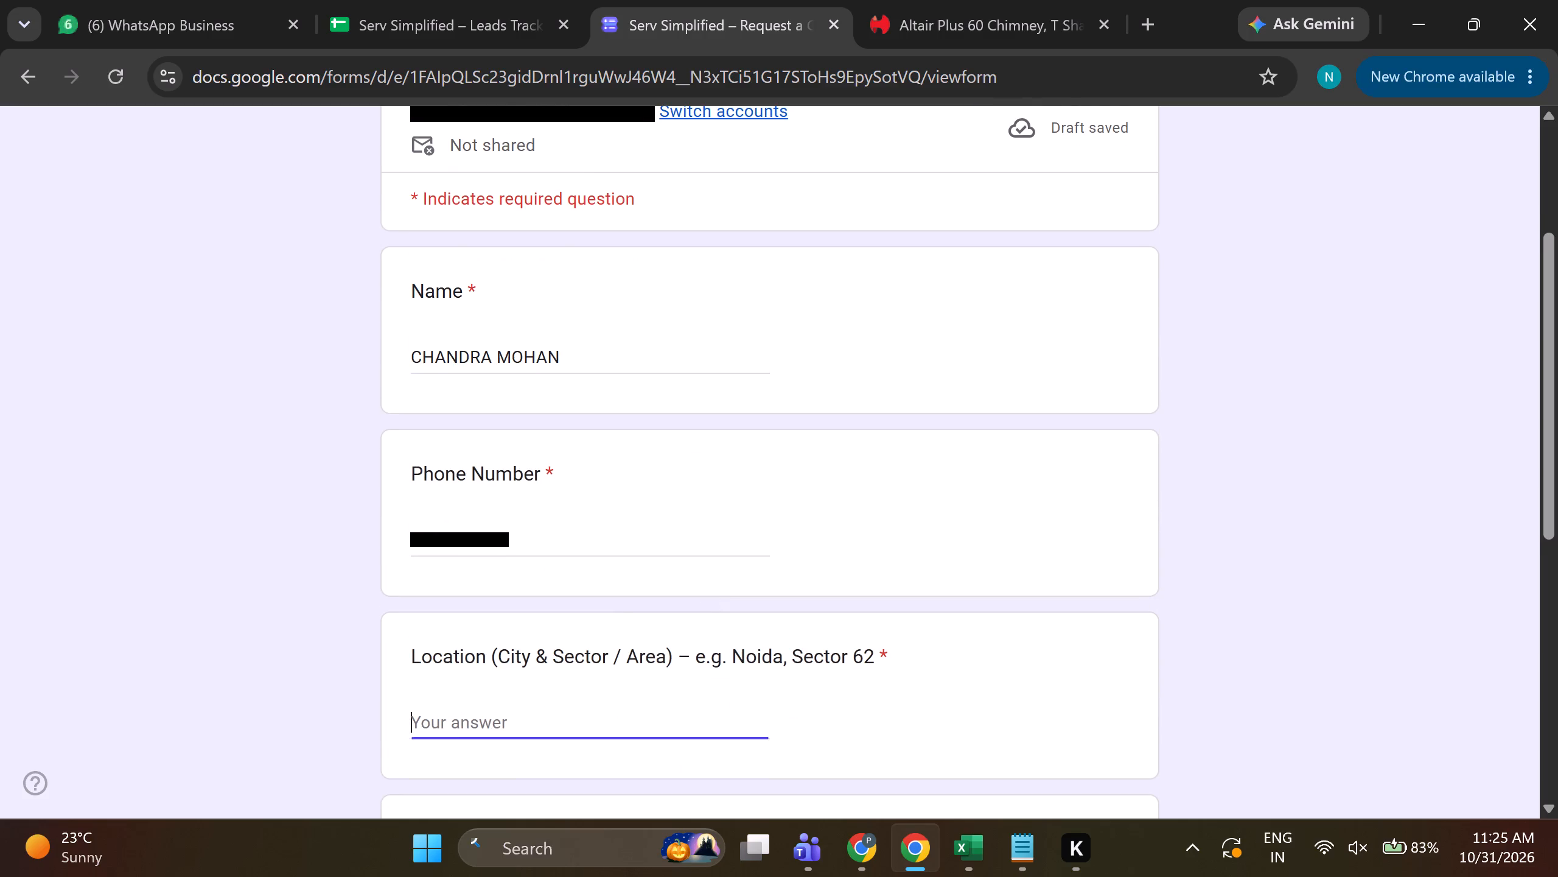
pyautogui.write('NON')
pyautogui.scroll(-2, 669, 702)
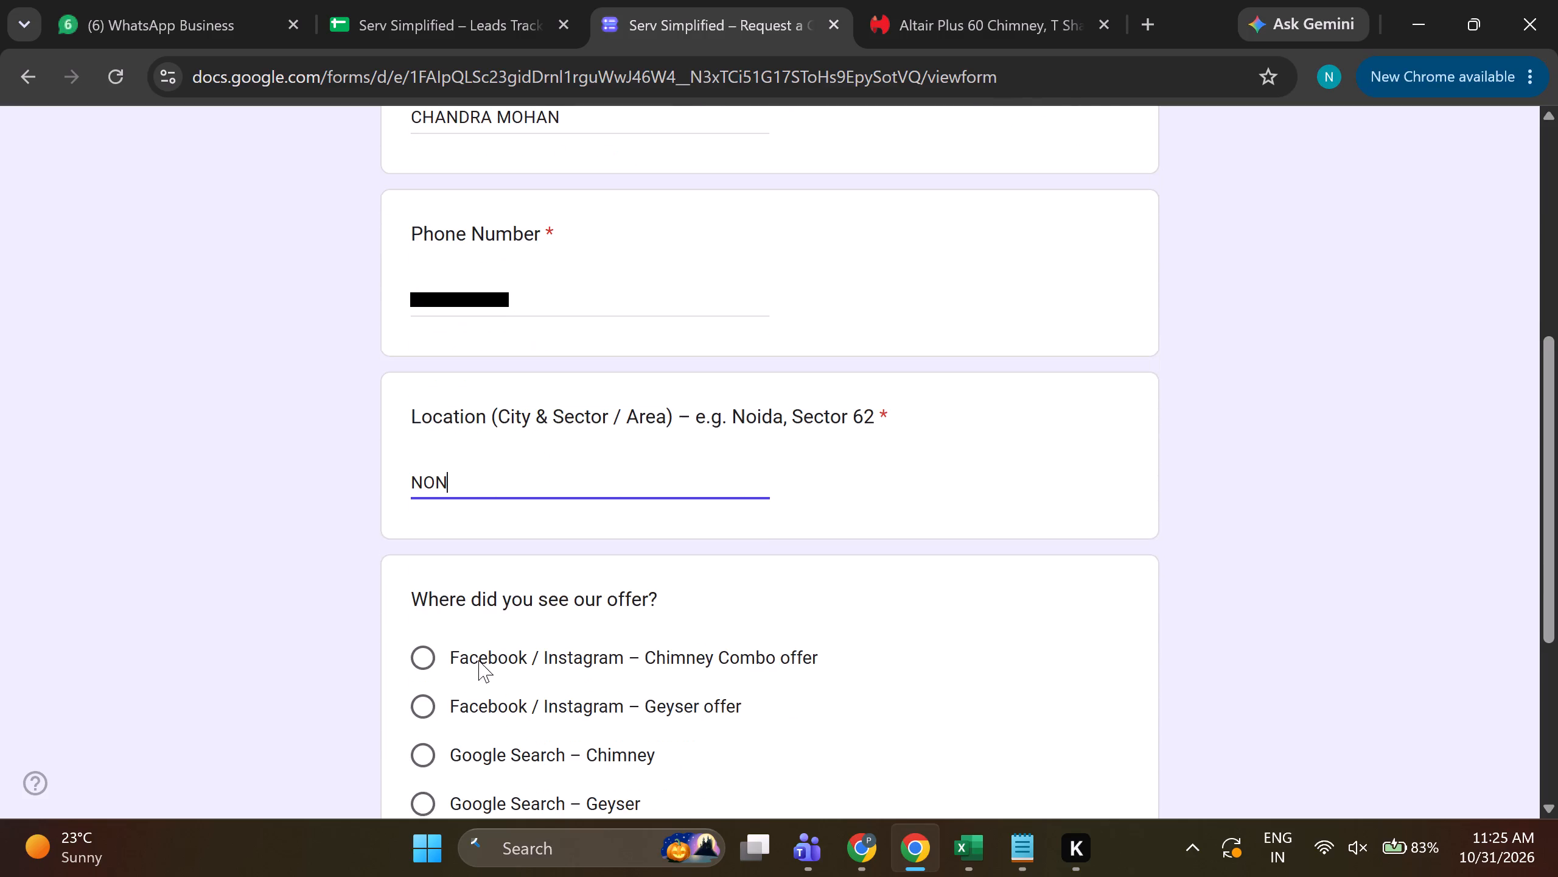
pyautogui.click(425, 657)
pyautogui.scroll(-2, 527, 598)
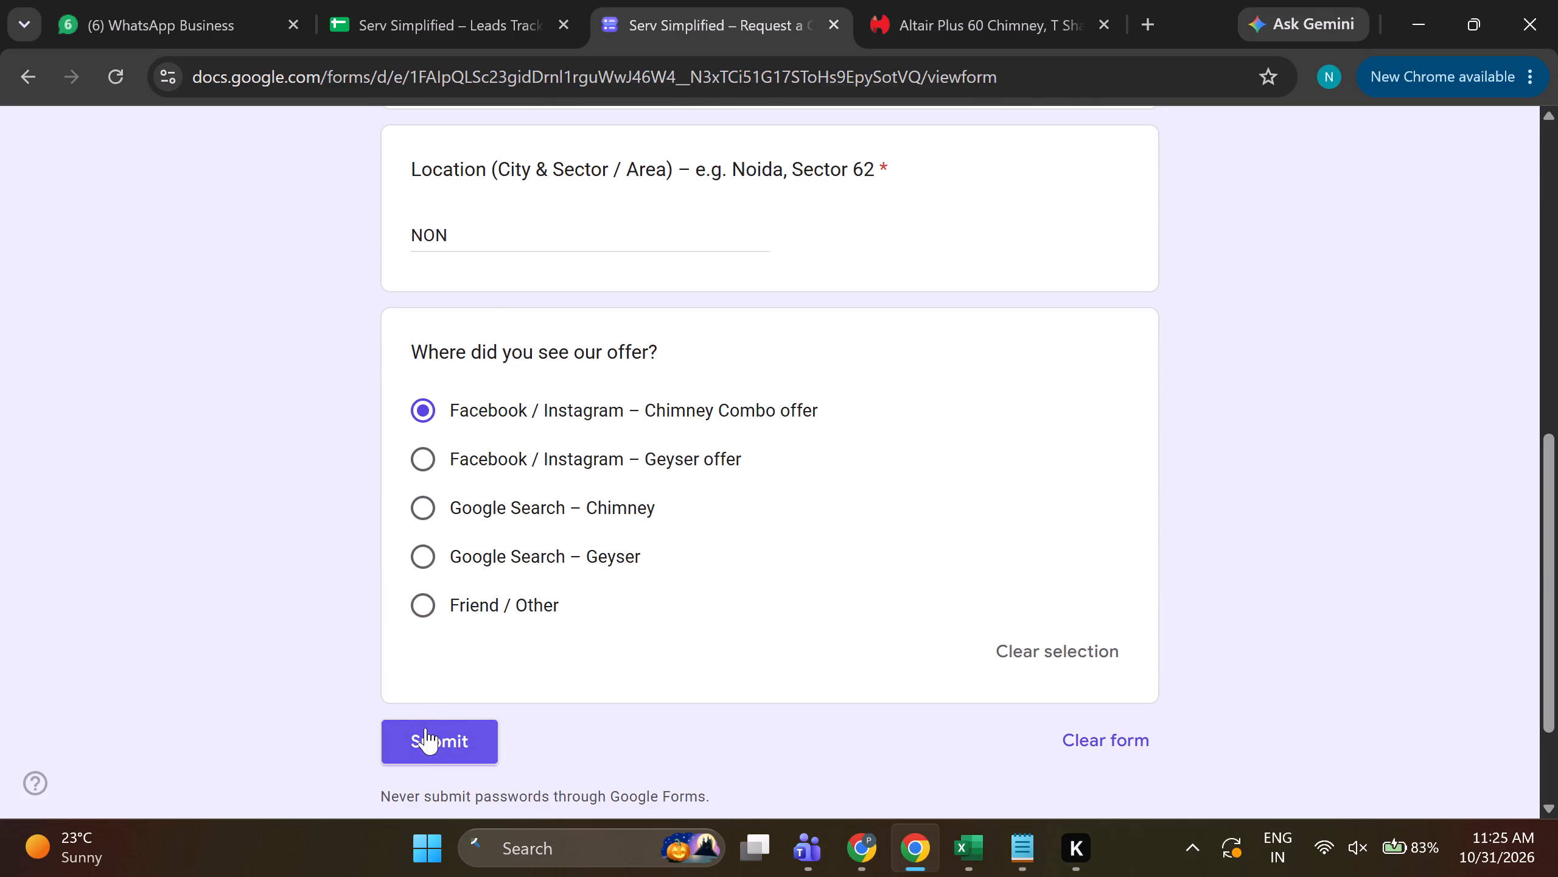
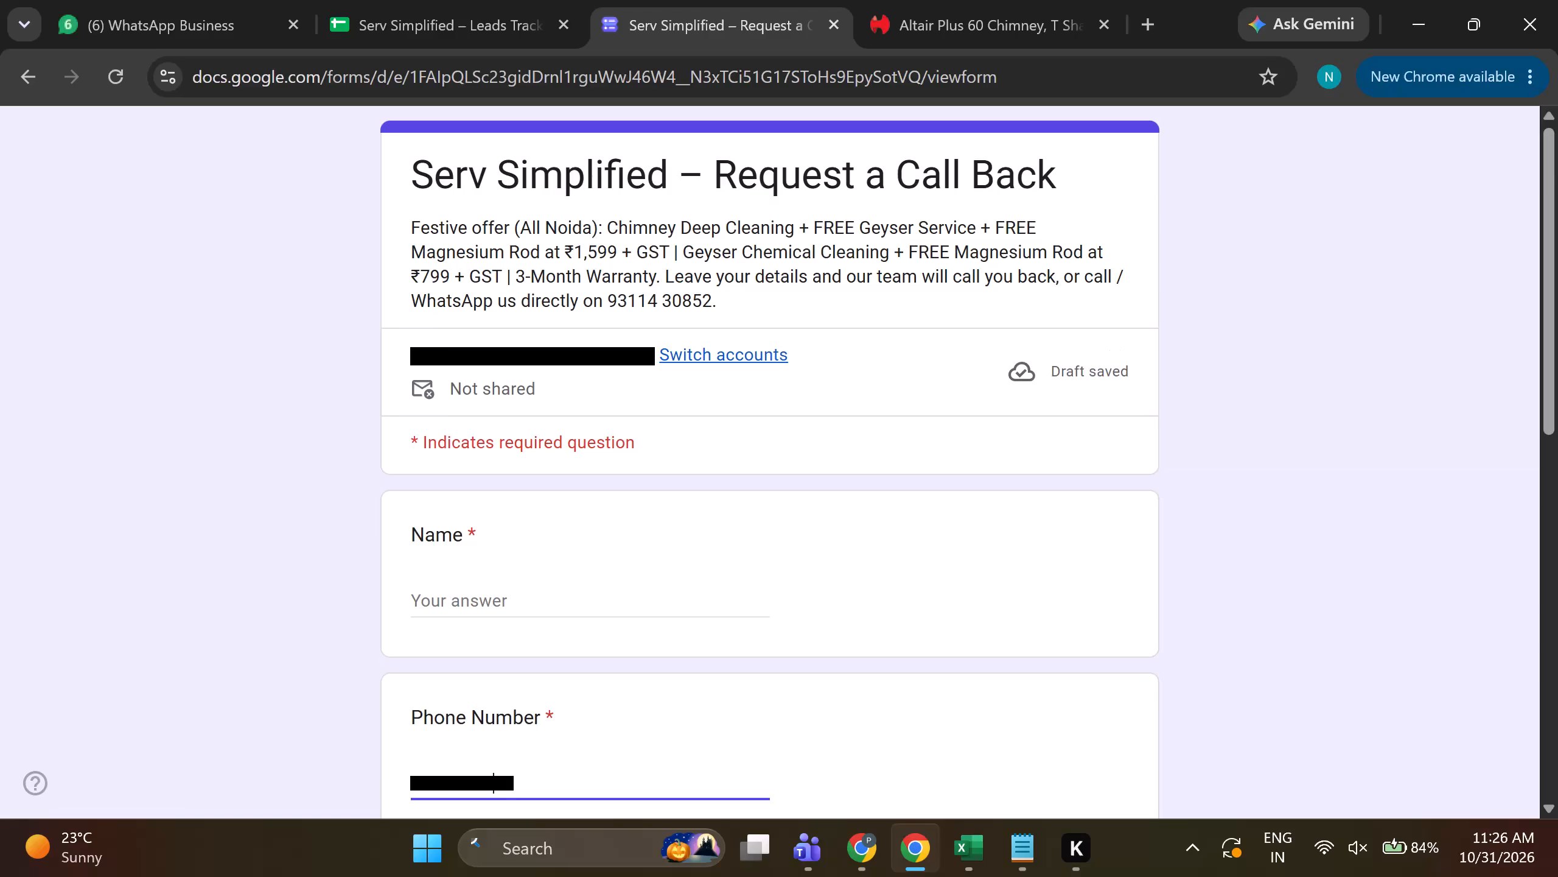
# Delete one extra character from the middle of the number in the form's Phone Number field.
pyautogui.press('Left')
pyautogui.press('Left')
pyautogui.press('Left')
pyautogui.press('BackSpace')
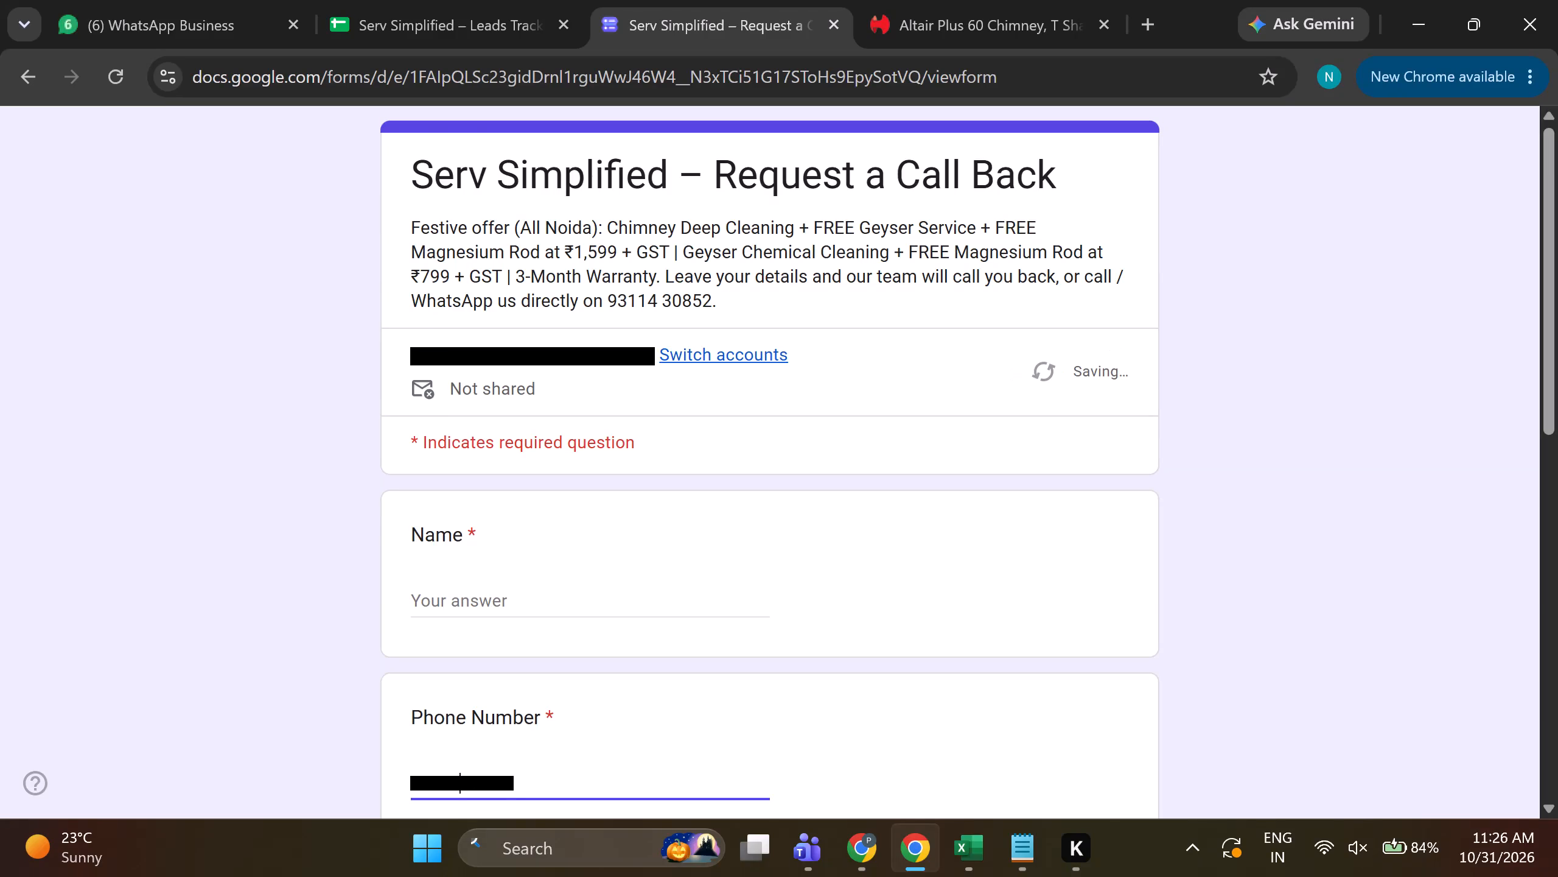
# Check the latest lead rows in the Serv Simplified – Leads Tracker sheet and return to the Request a Call Back form.
pyautogui.click(386, 0)
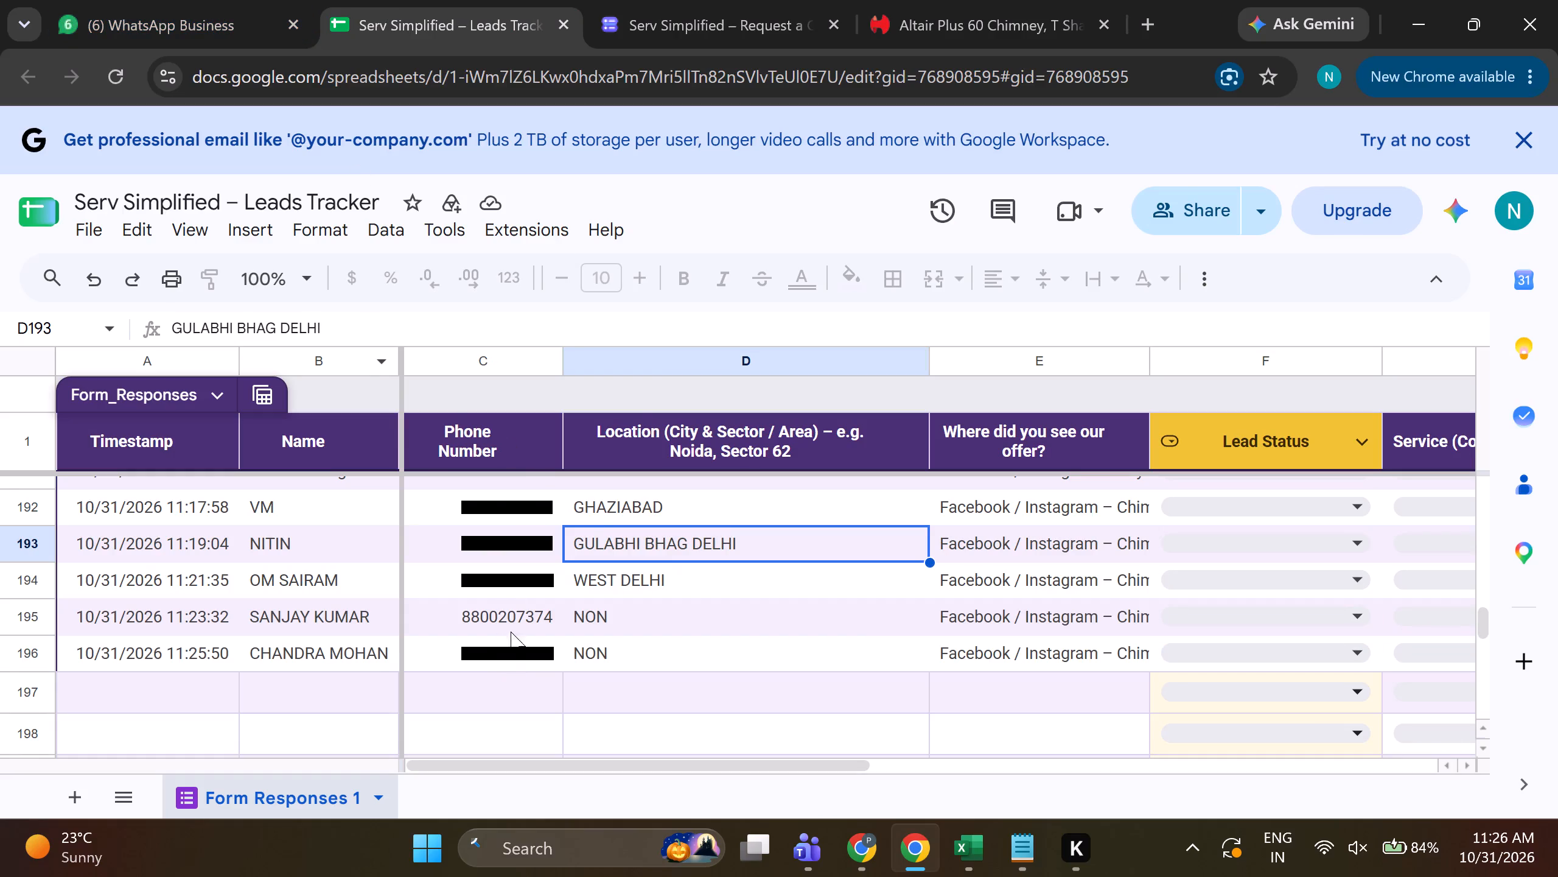
pyautogui.click(741, 0)
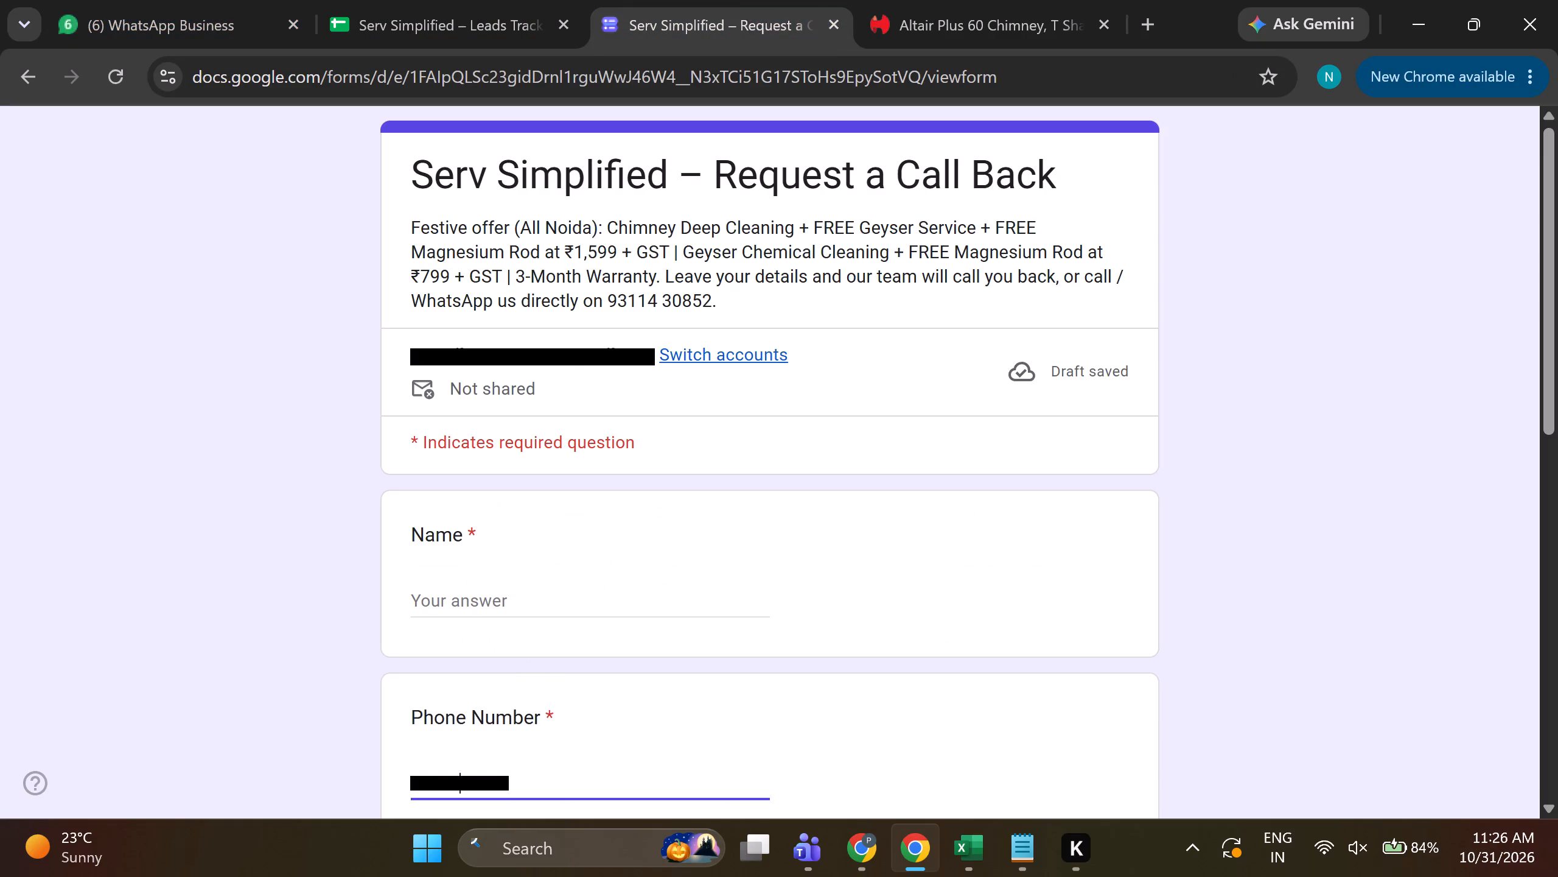
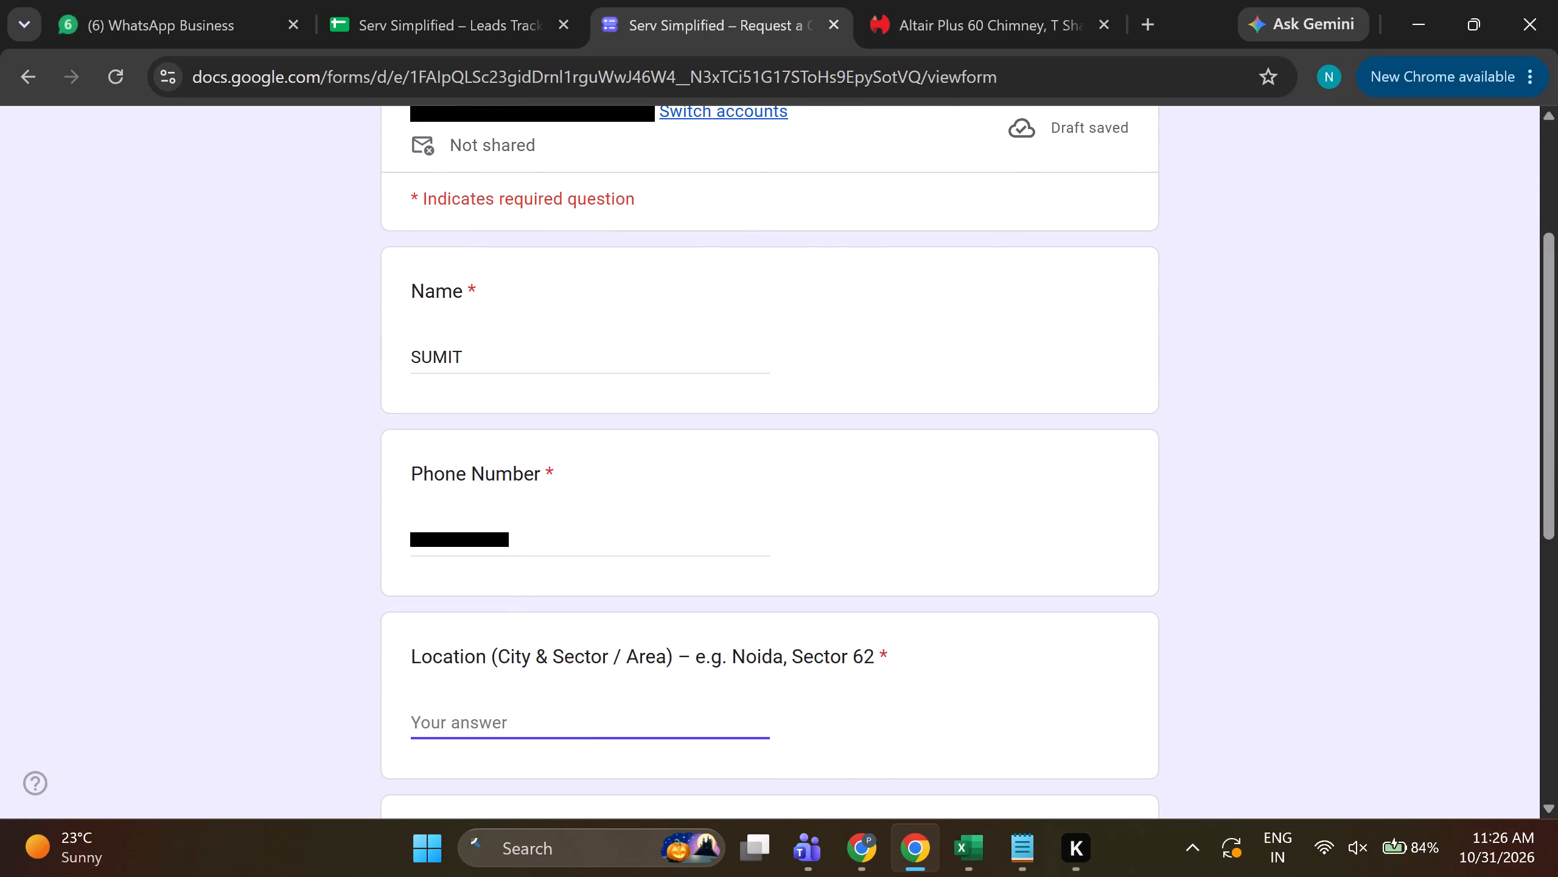
# Enter NON as the answer to the form's Location (City & Sector / Area) question.
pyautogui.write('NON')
# Choose "Facebook / Instagram – Chimney Combo offer" as where the offer was seen and submit the call-back form.
pyautogui.scroll(-1, 450, 728)
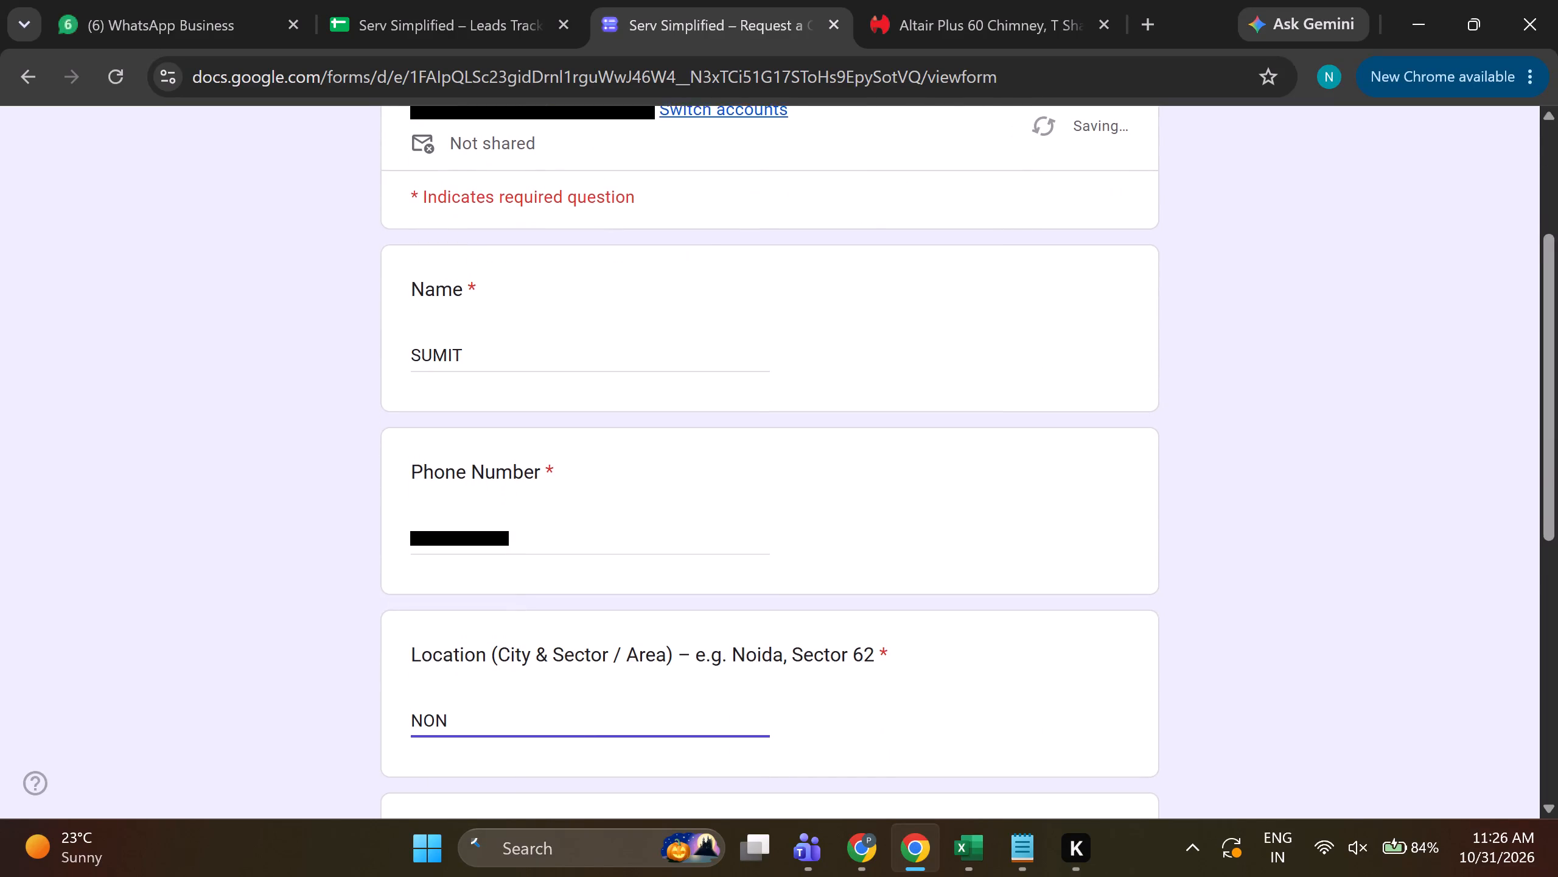
pyautogui.moveTo(426, 758); pyautogui.dragTo(421, 772)
pyautogui.click(414, 791)
pyautogui.click(422, 773)
pyautogui.scroll(-3, 475, 665)
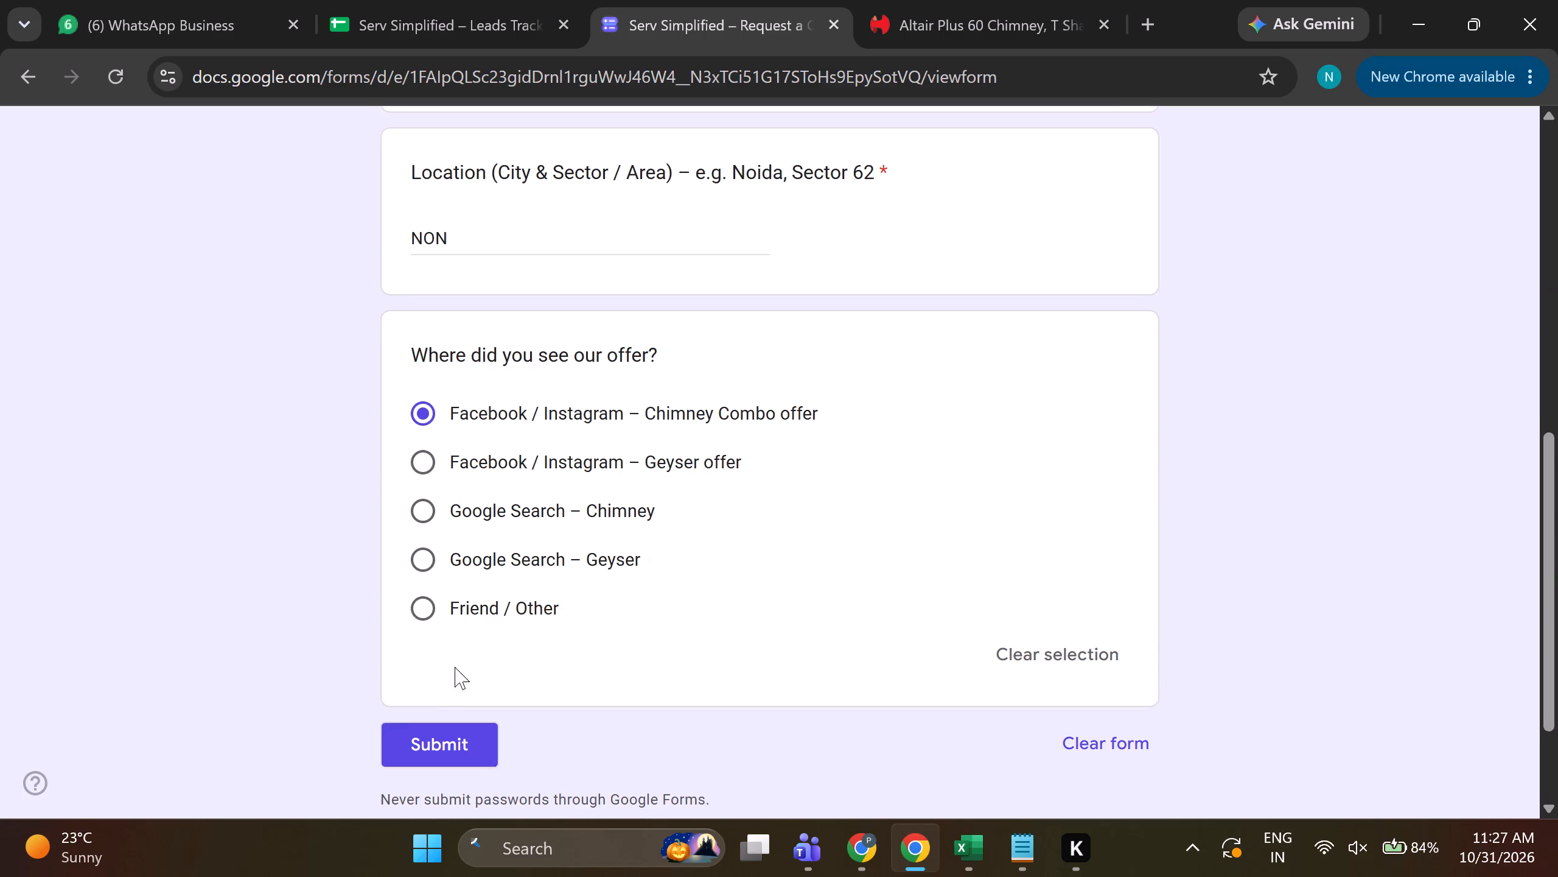
pyautogui.click(435, 733)
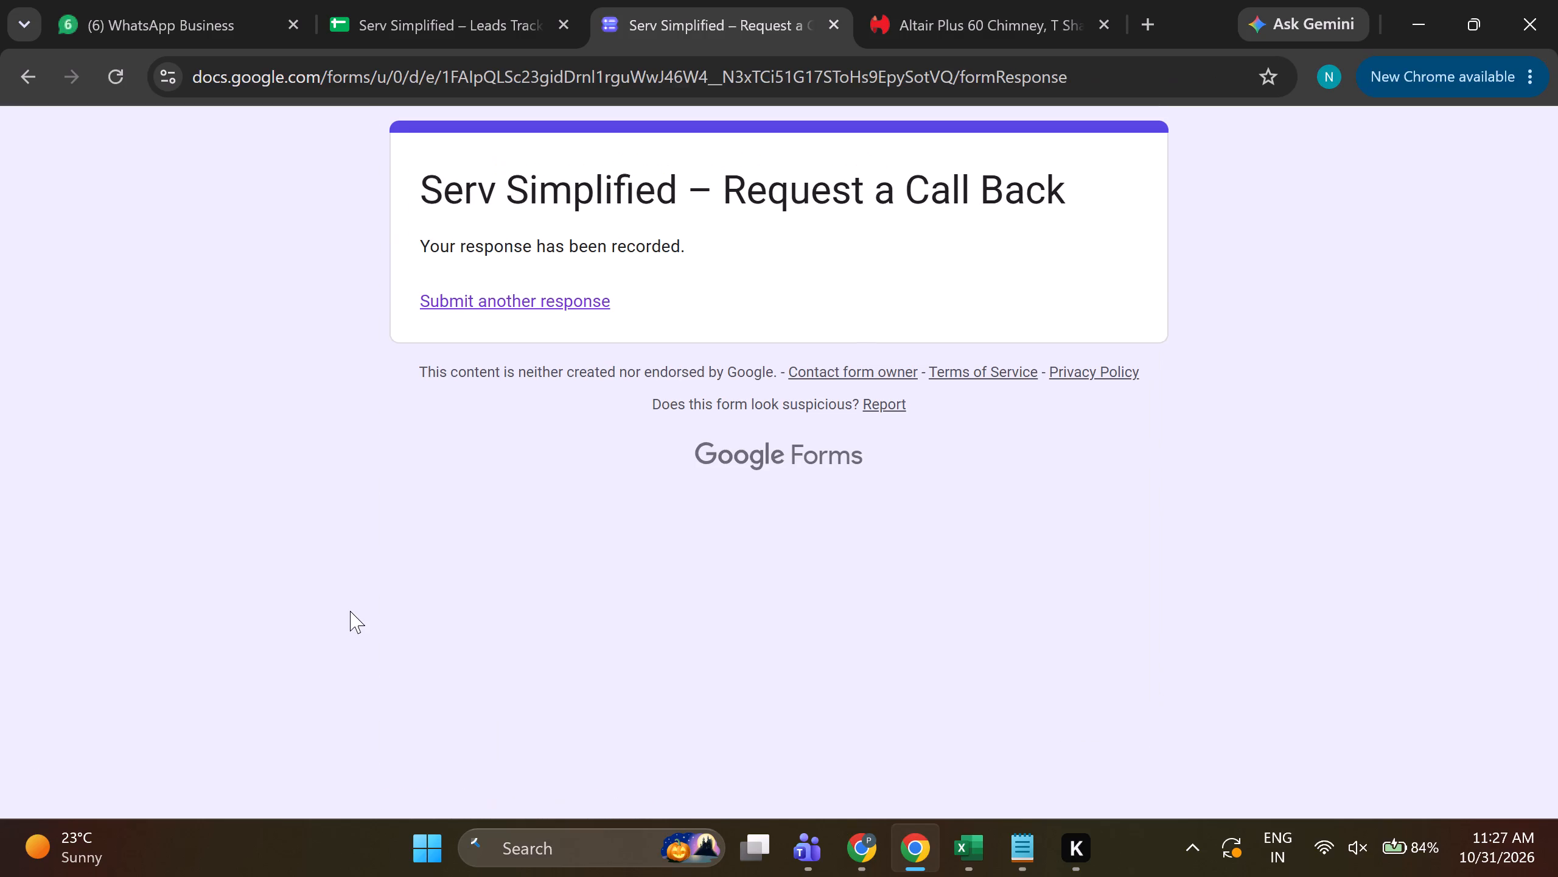
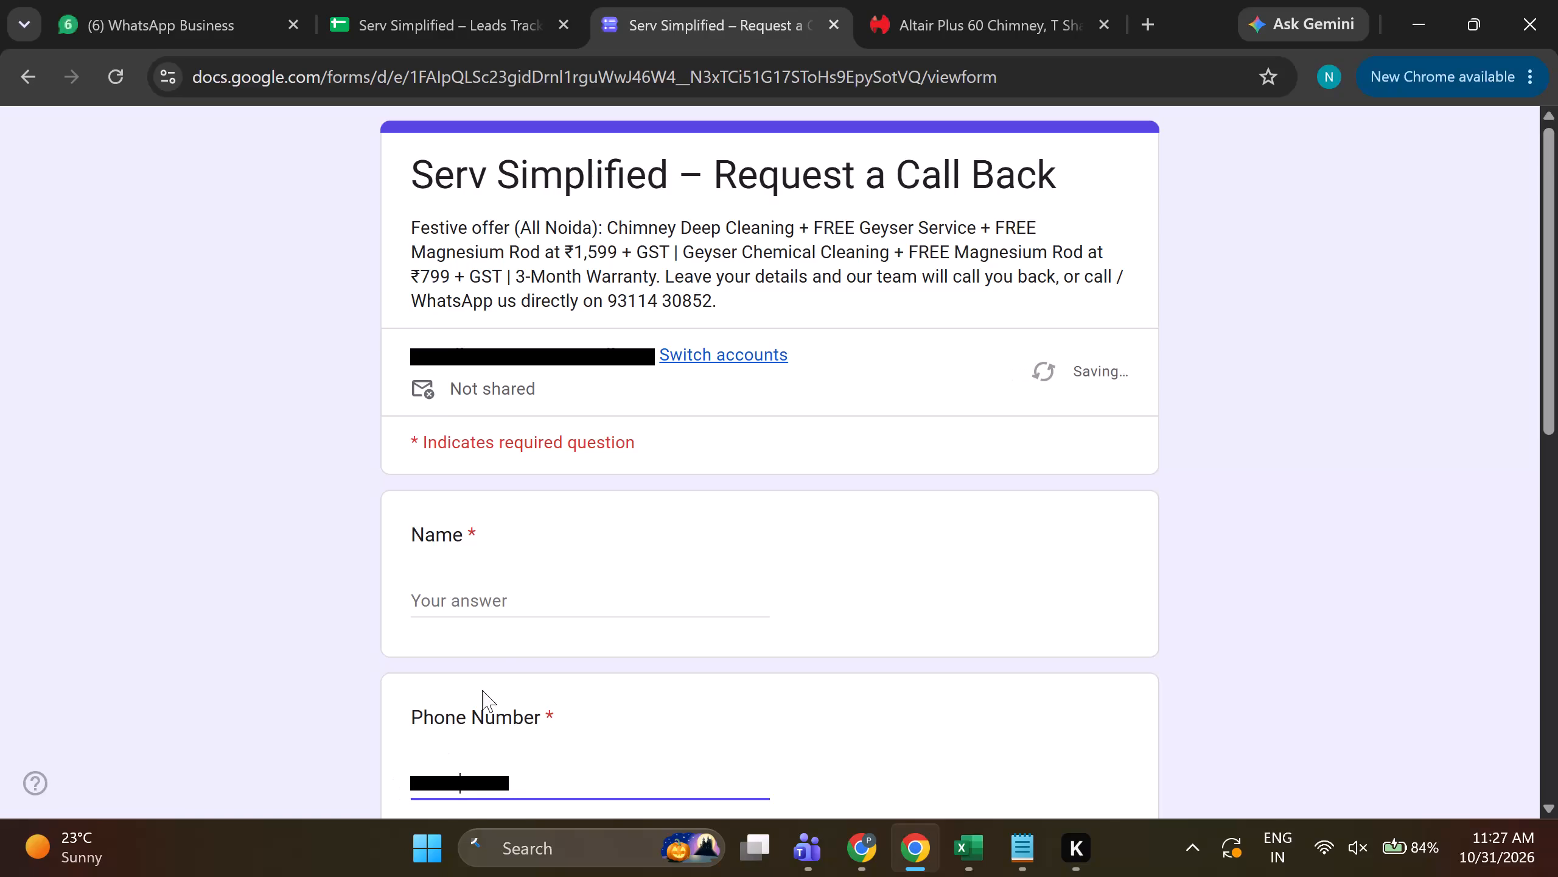
# Enter the customer's full name in capital letters in the form's Name field.
pyautogui.click(567, 601)
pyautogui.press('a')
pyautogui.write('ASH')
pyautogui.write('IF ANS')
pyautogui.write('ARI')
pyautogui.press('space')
# Fill in the location as NON and choose Facebook / Instagram – Chimney Combo offer as where the offer was seen.
pyautogui.scroll(-2, 595, 593)
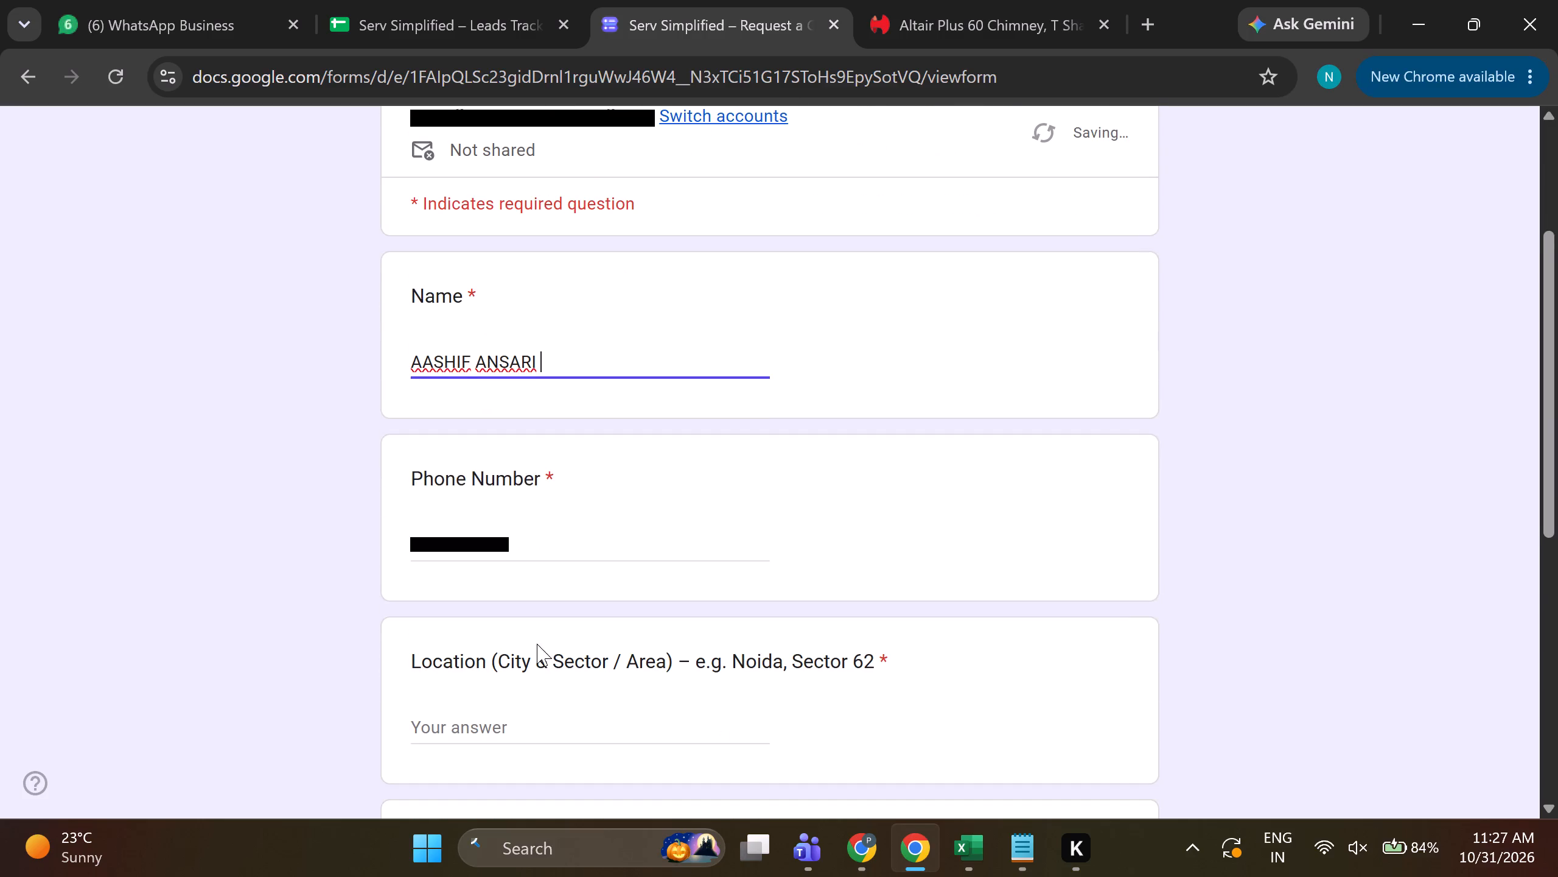
pyautogui.click(555, 718)
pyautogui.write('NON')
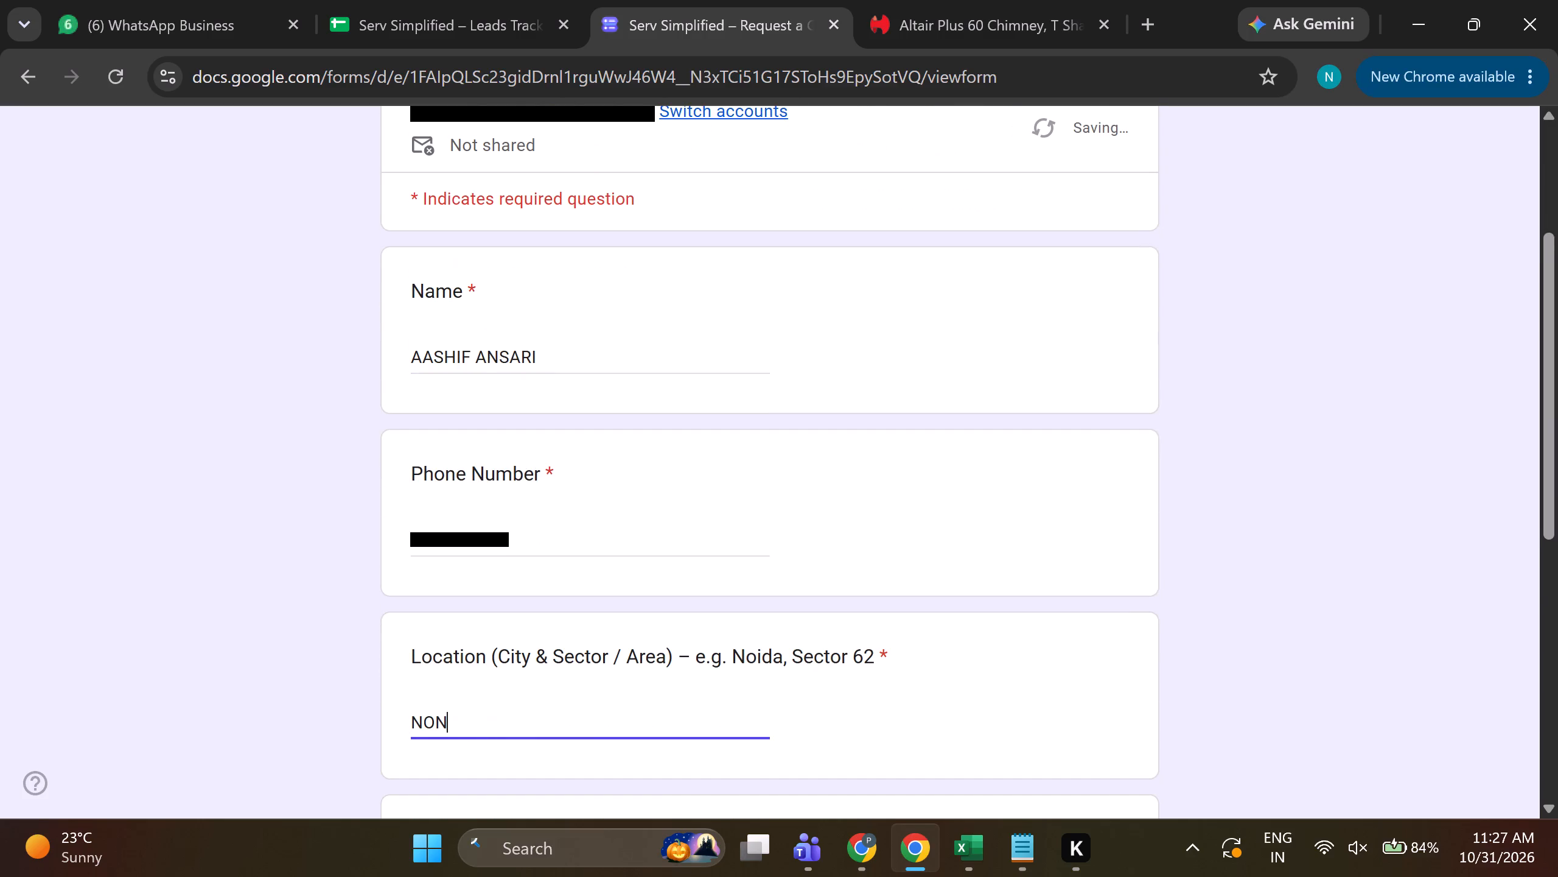
pyautogui.scroll(-3, 608, 705)
pyautogui.click(421, 533)
# Submit the call-back request and start another blank response.
pyautogui.scroll(-2, 492, 516)
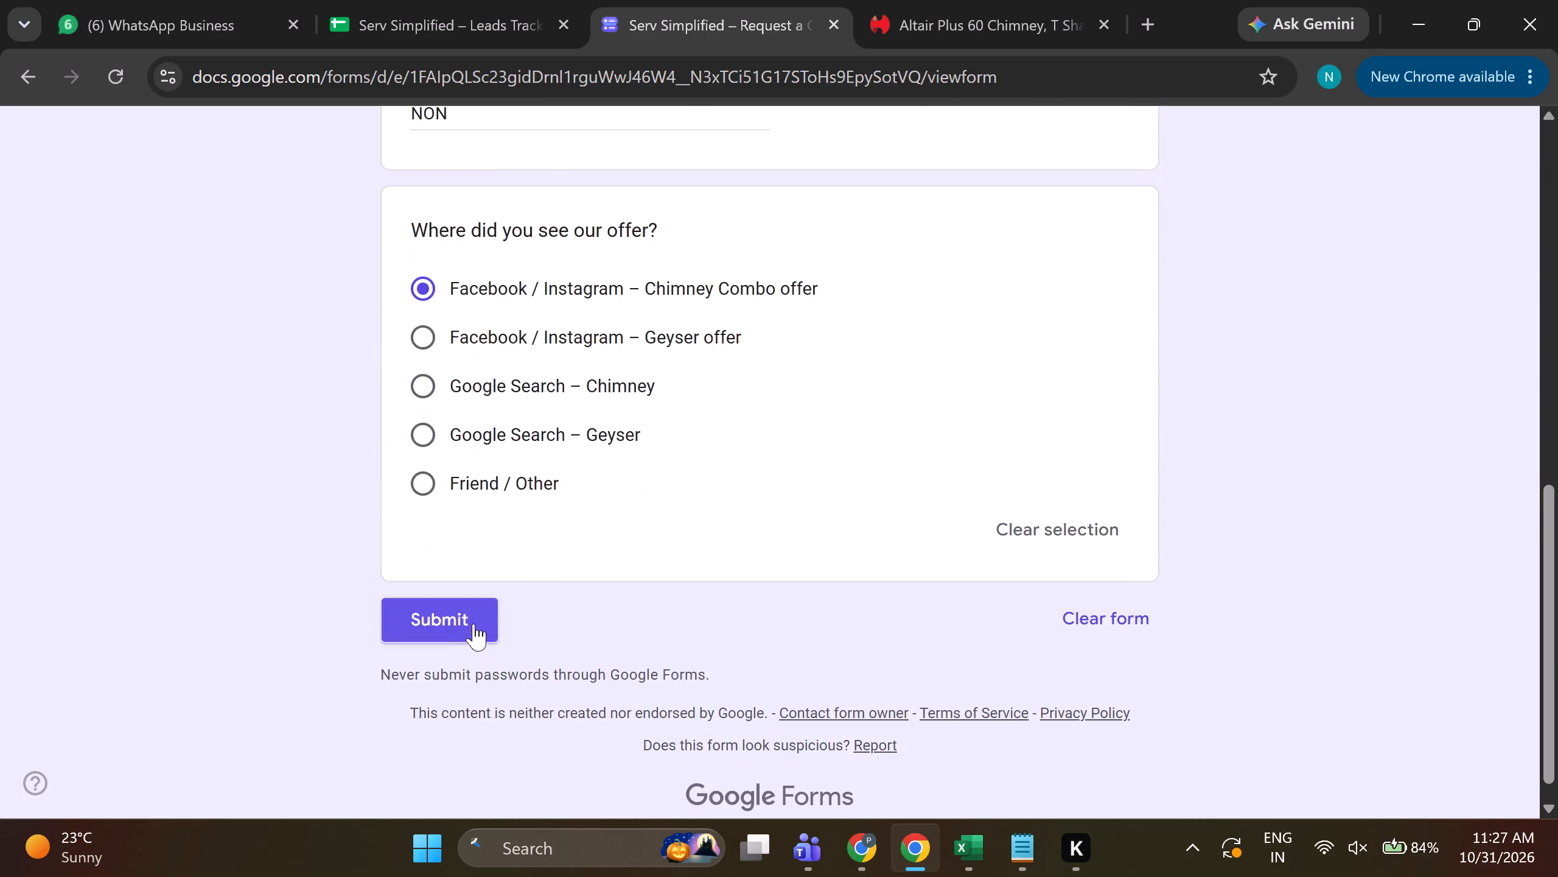
pyautogui.click(464, 620)
pyautogui.click(466, 303)
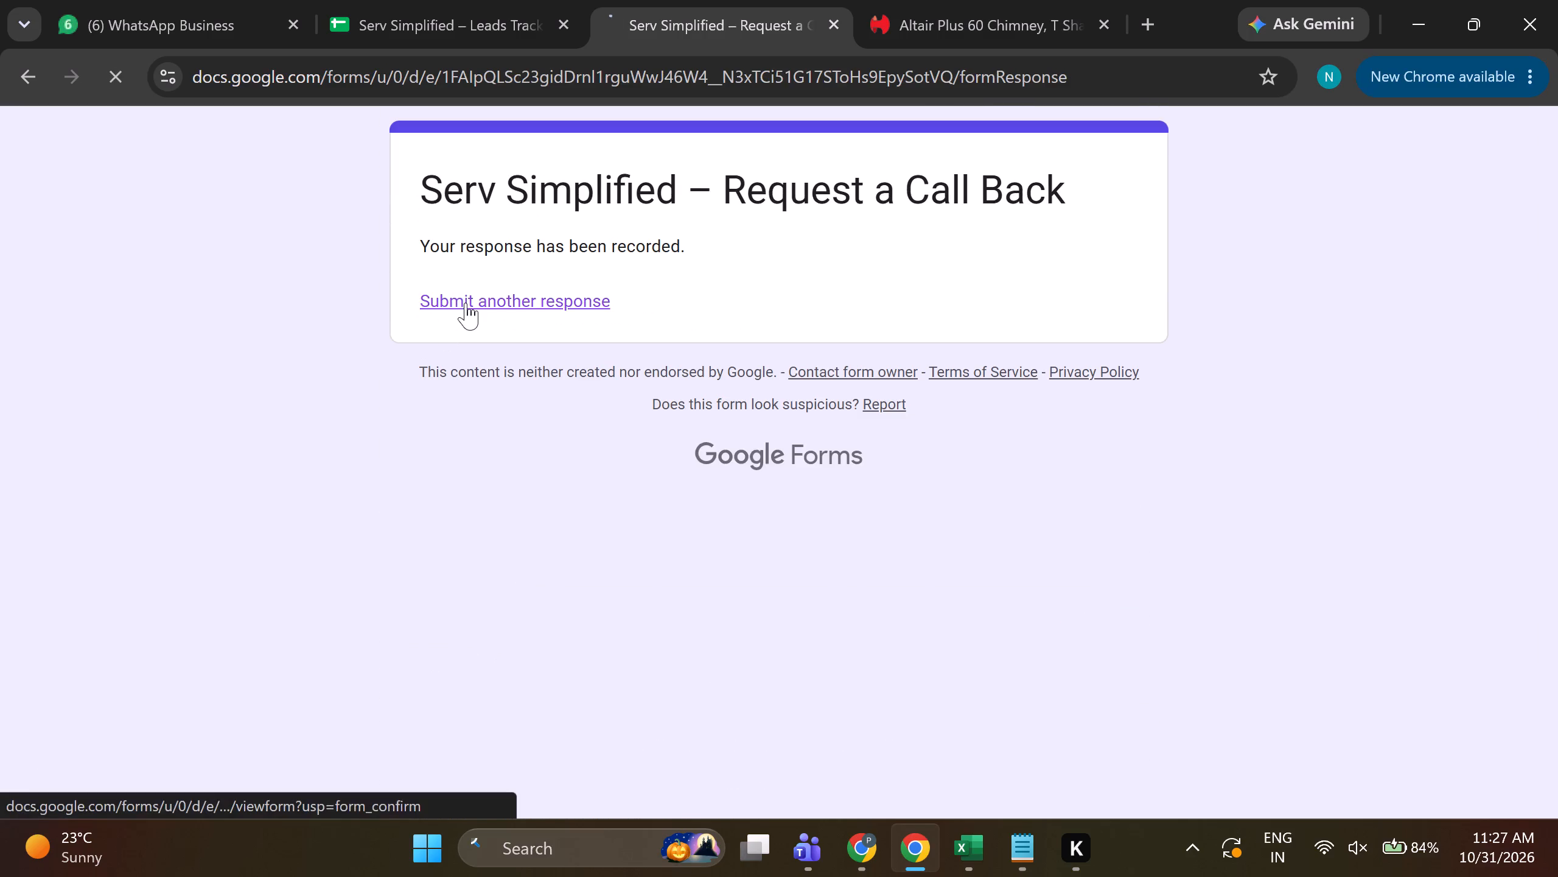
# Switch to the Leads Tracker sheet to check the newly submitted lead's row.
pyautogui.click(354, 0)
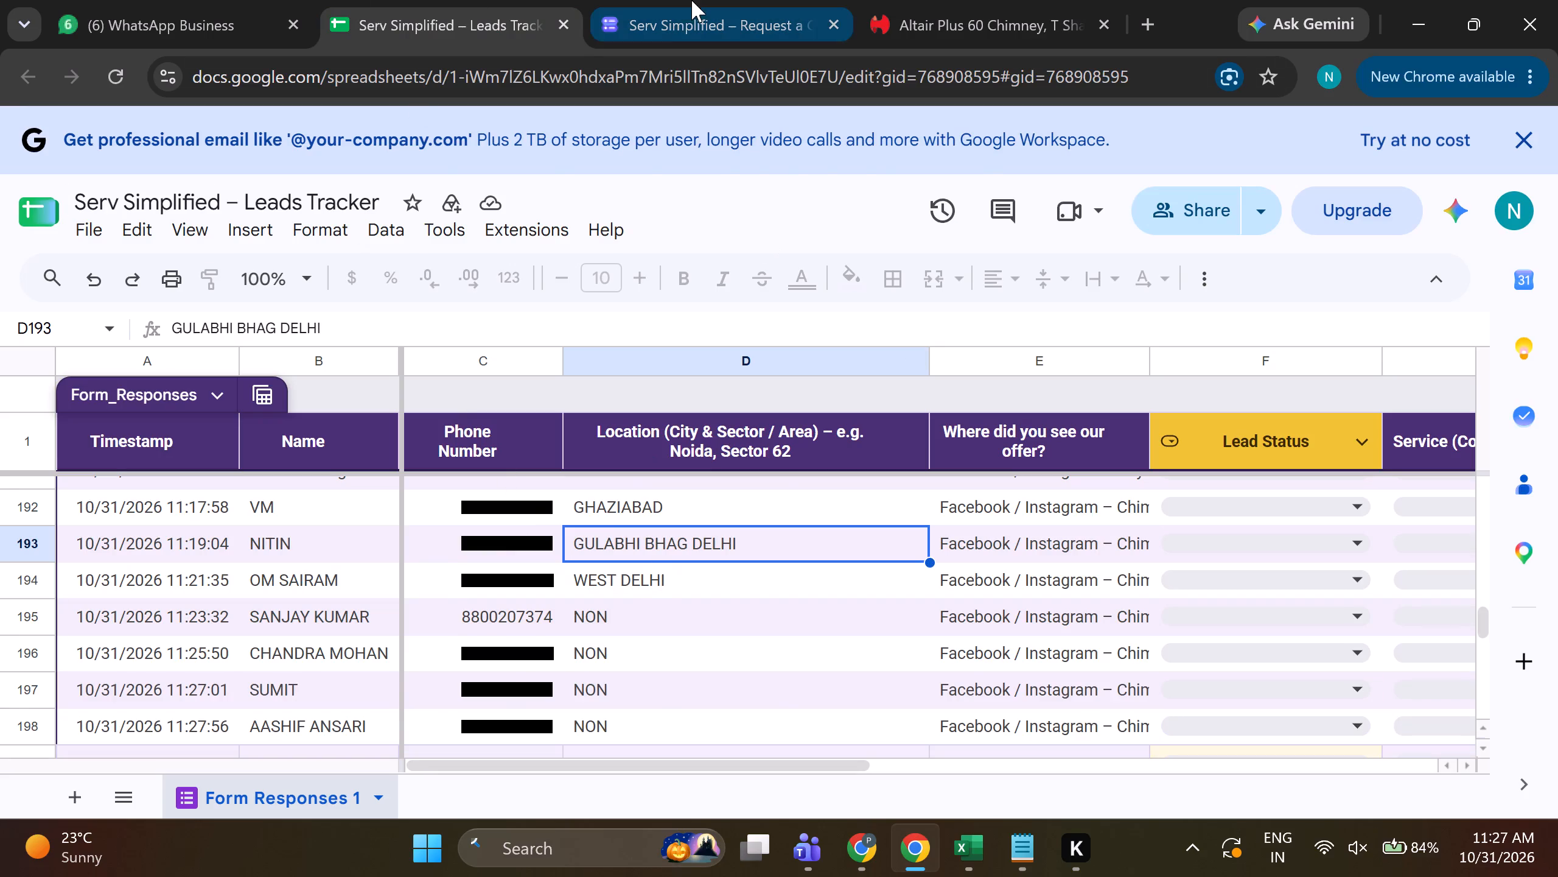
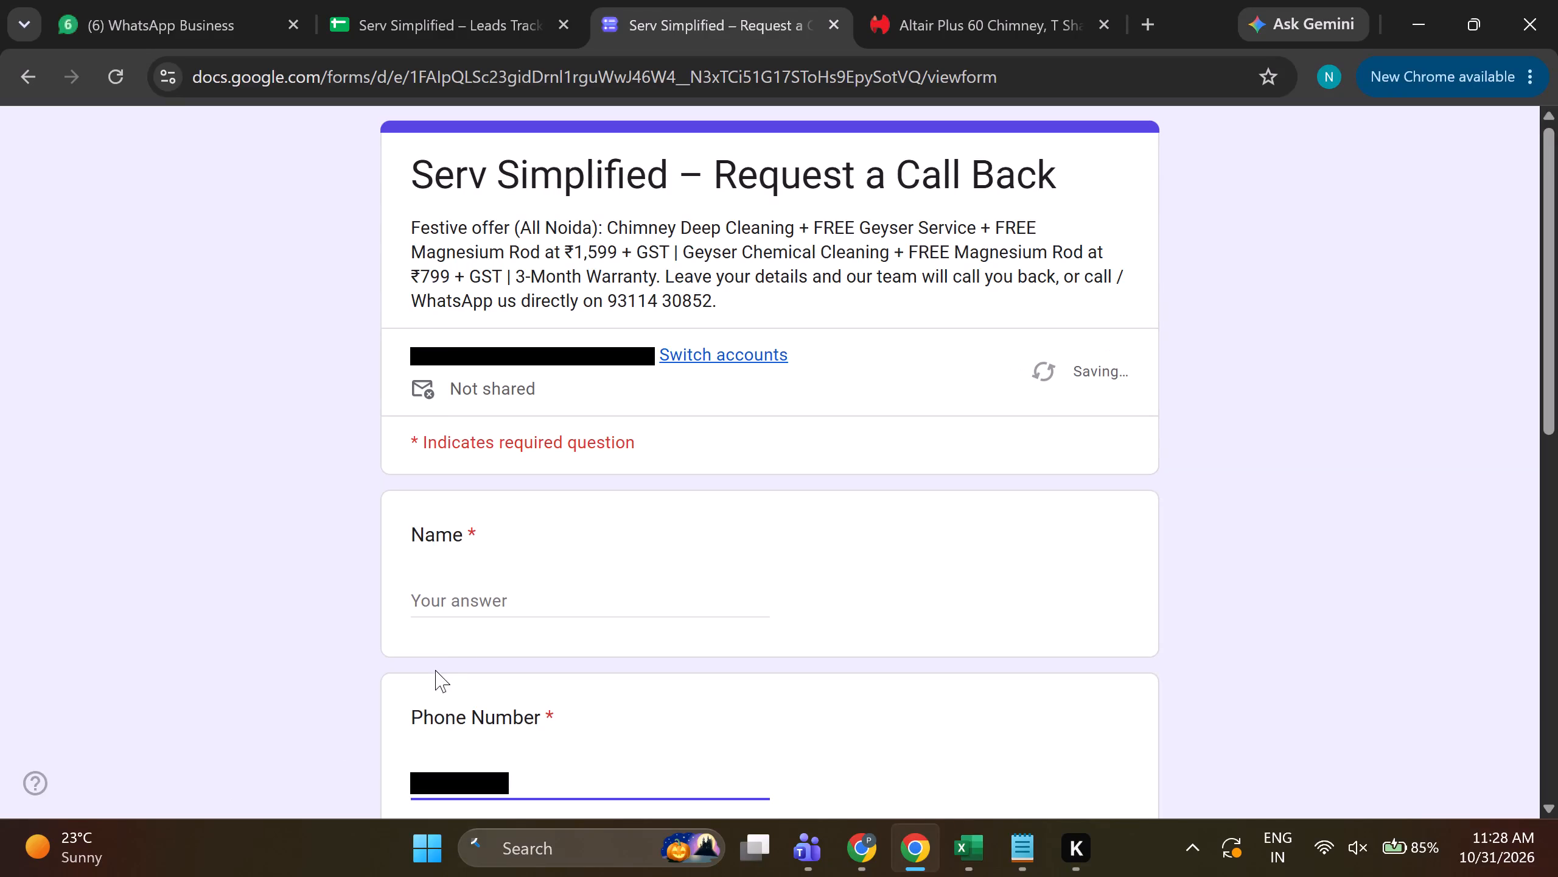
# Fill in the call-back form's required Name question with the customer's full name in capital letters.
pyautogui.click(565, 573)
pyautogui.click(556, 594)
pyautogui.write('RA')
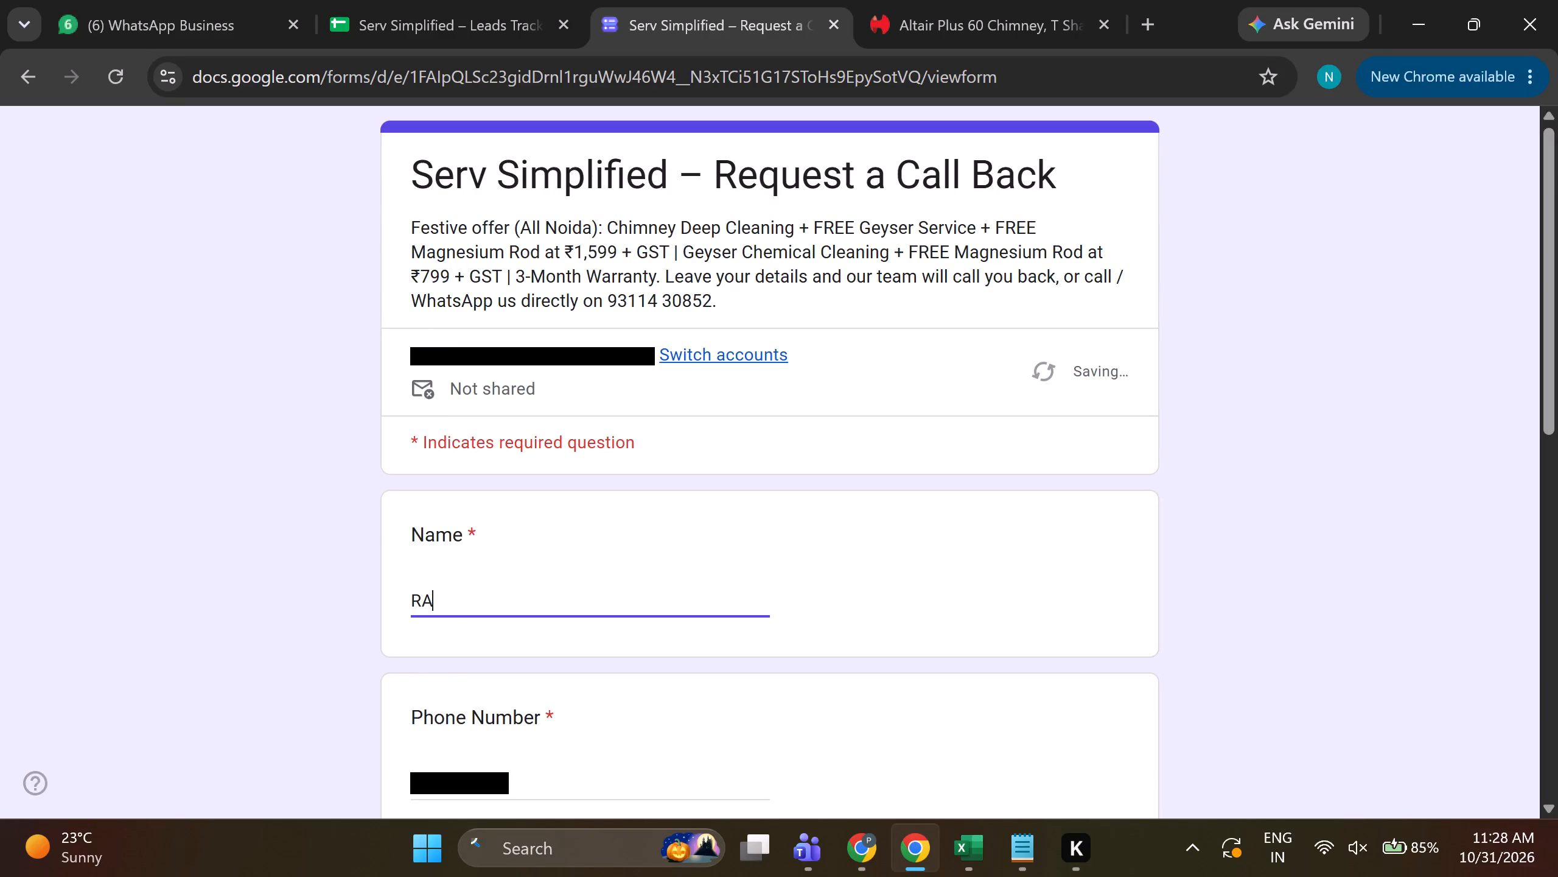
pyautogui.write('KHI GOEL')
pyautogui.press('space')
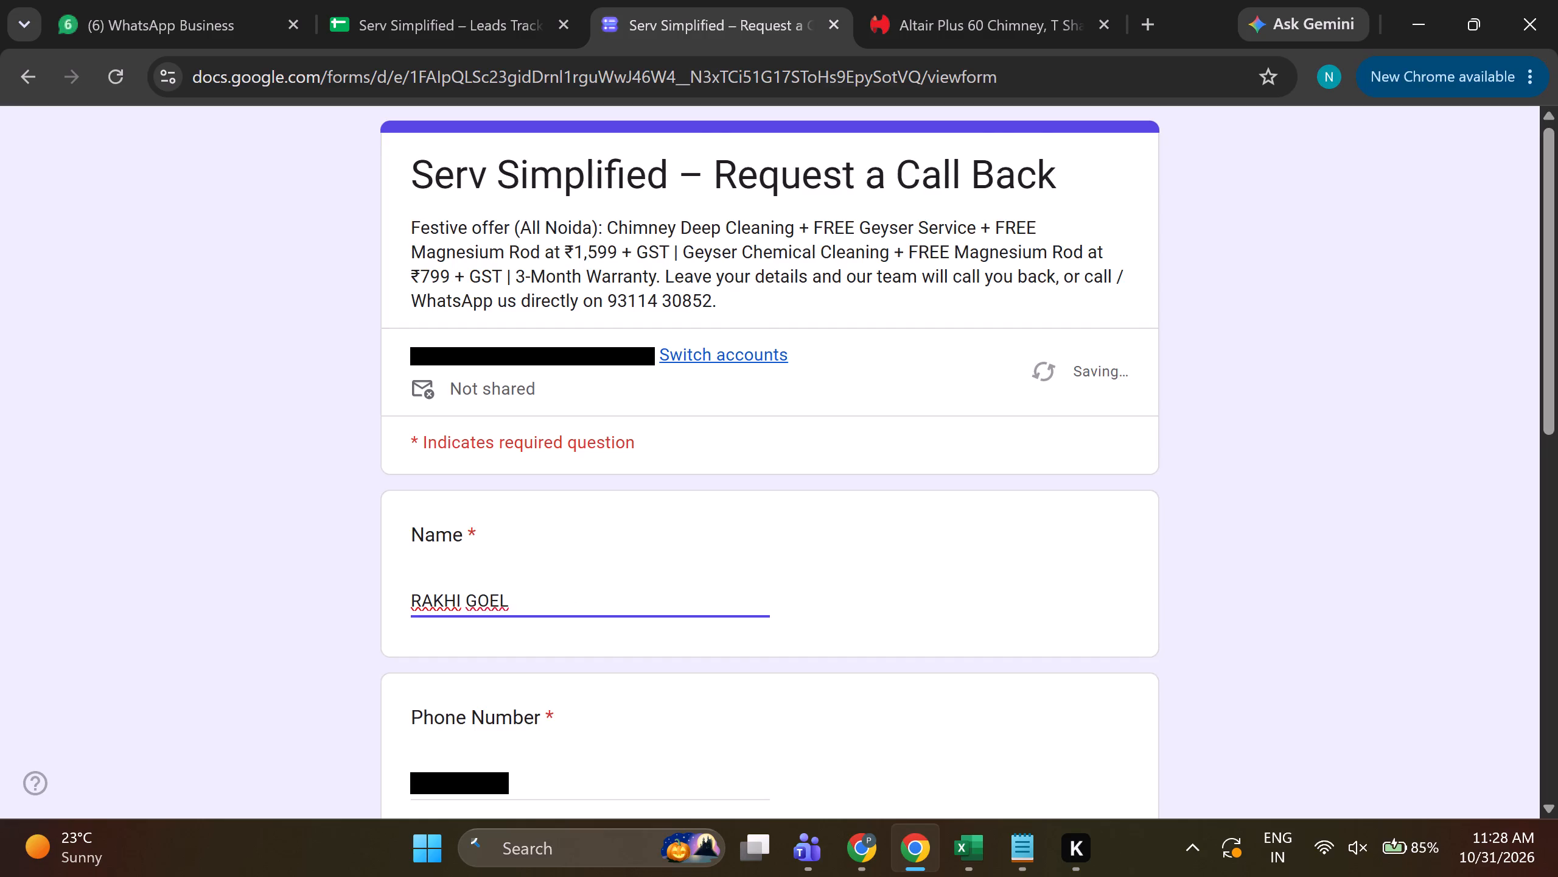
pyautogui.scroll(-1, 603, 596)
pyautogui.scroll(-2, 550, 629)
pyautogui.click(534, 604)
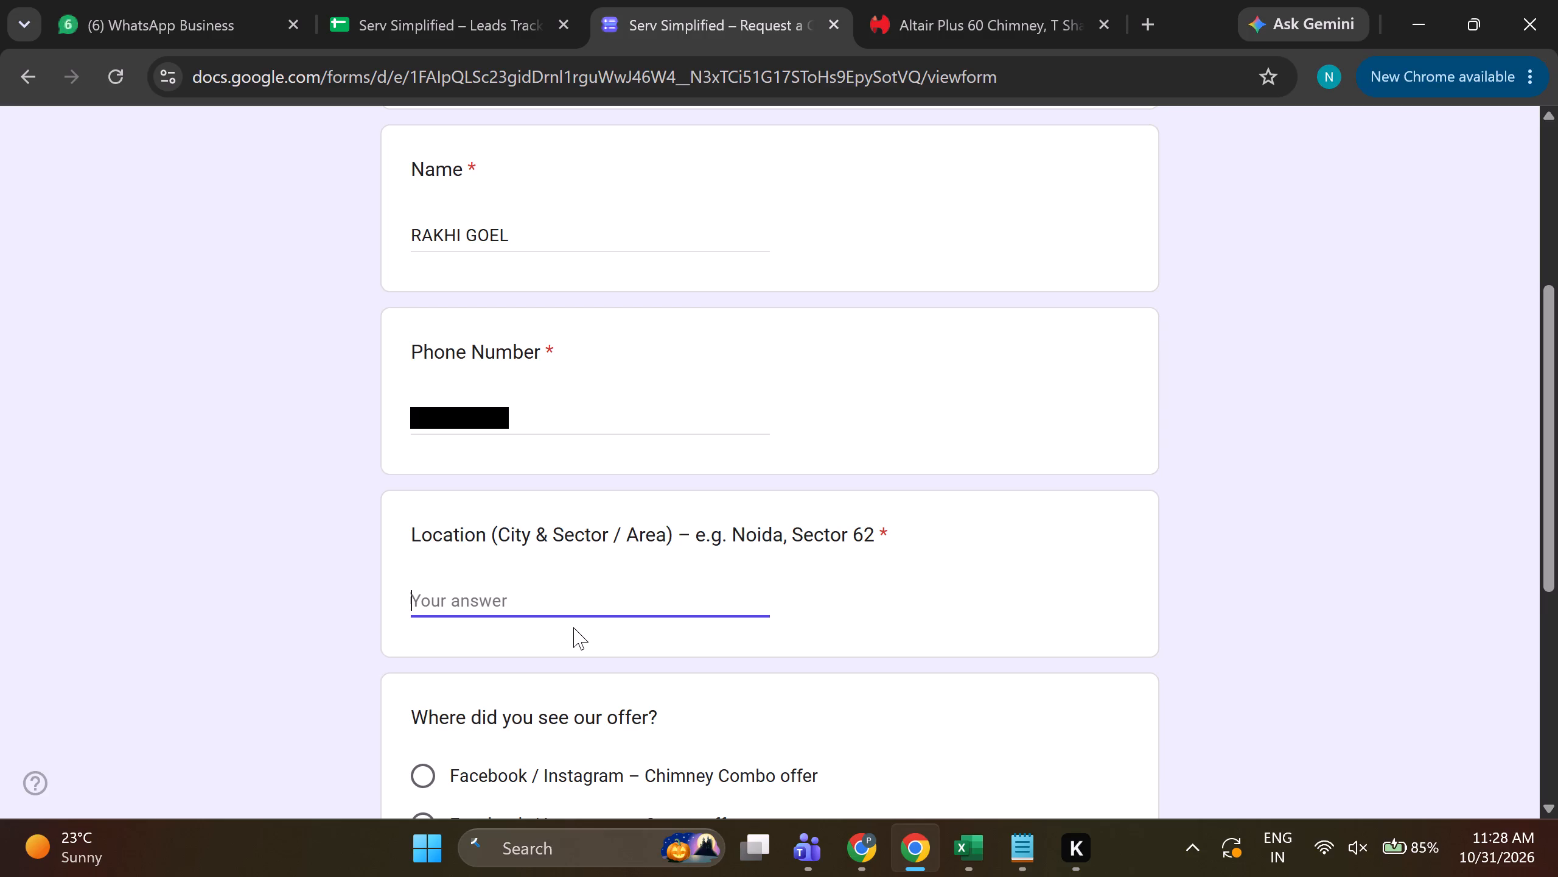
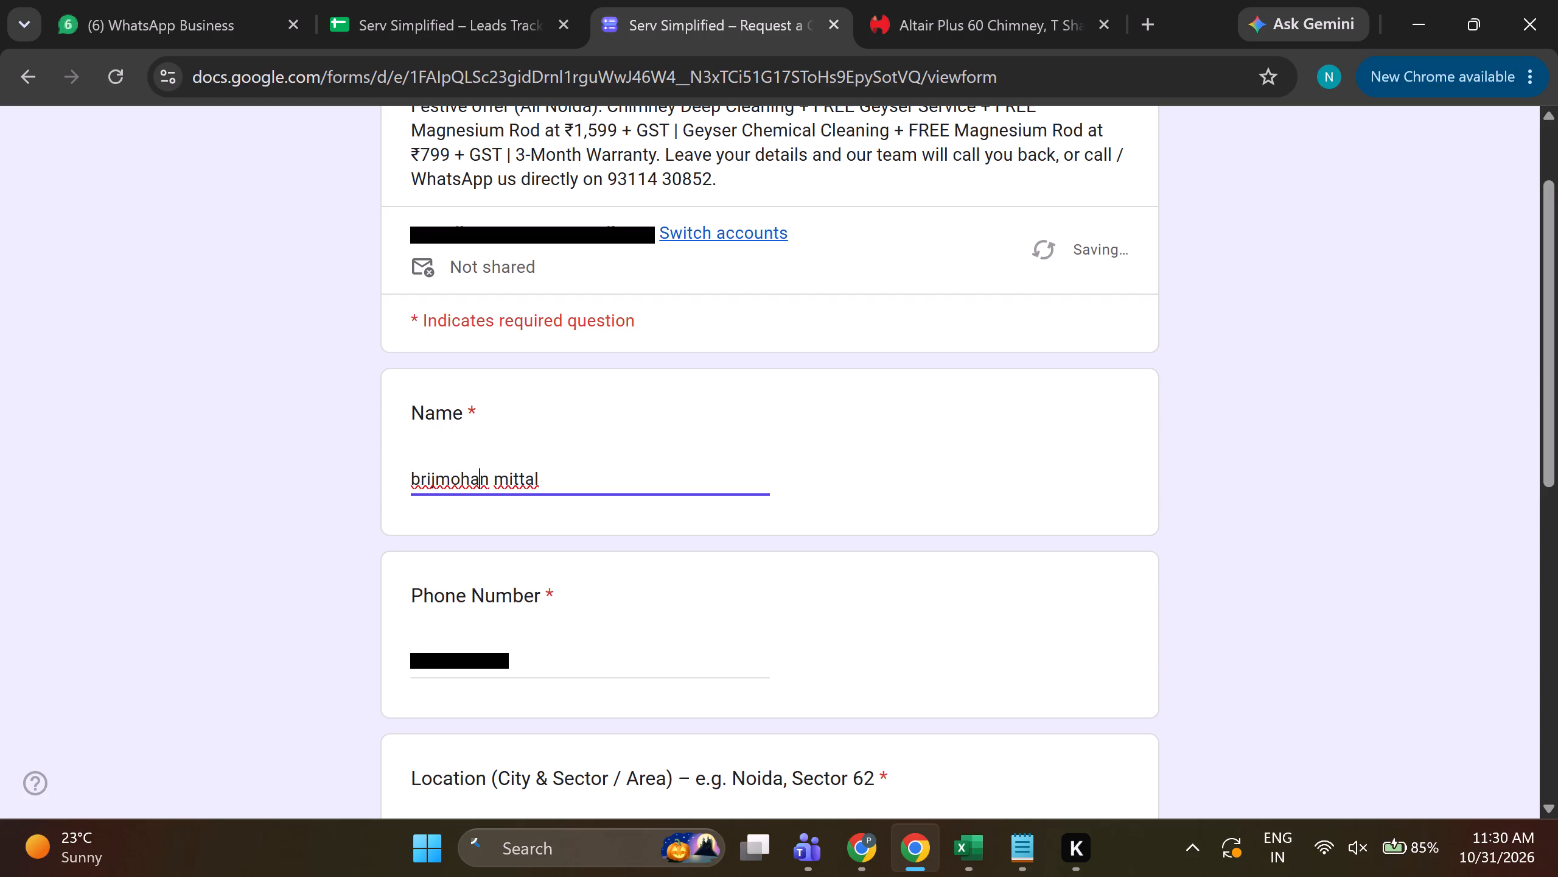
# Insert a space between the customer's first and middle names in the form's Name field.
pyautogui.press('Left')
pyautogui.press('Left')
pyautogui.press('Left')
pyautogui.press('space')
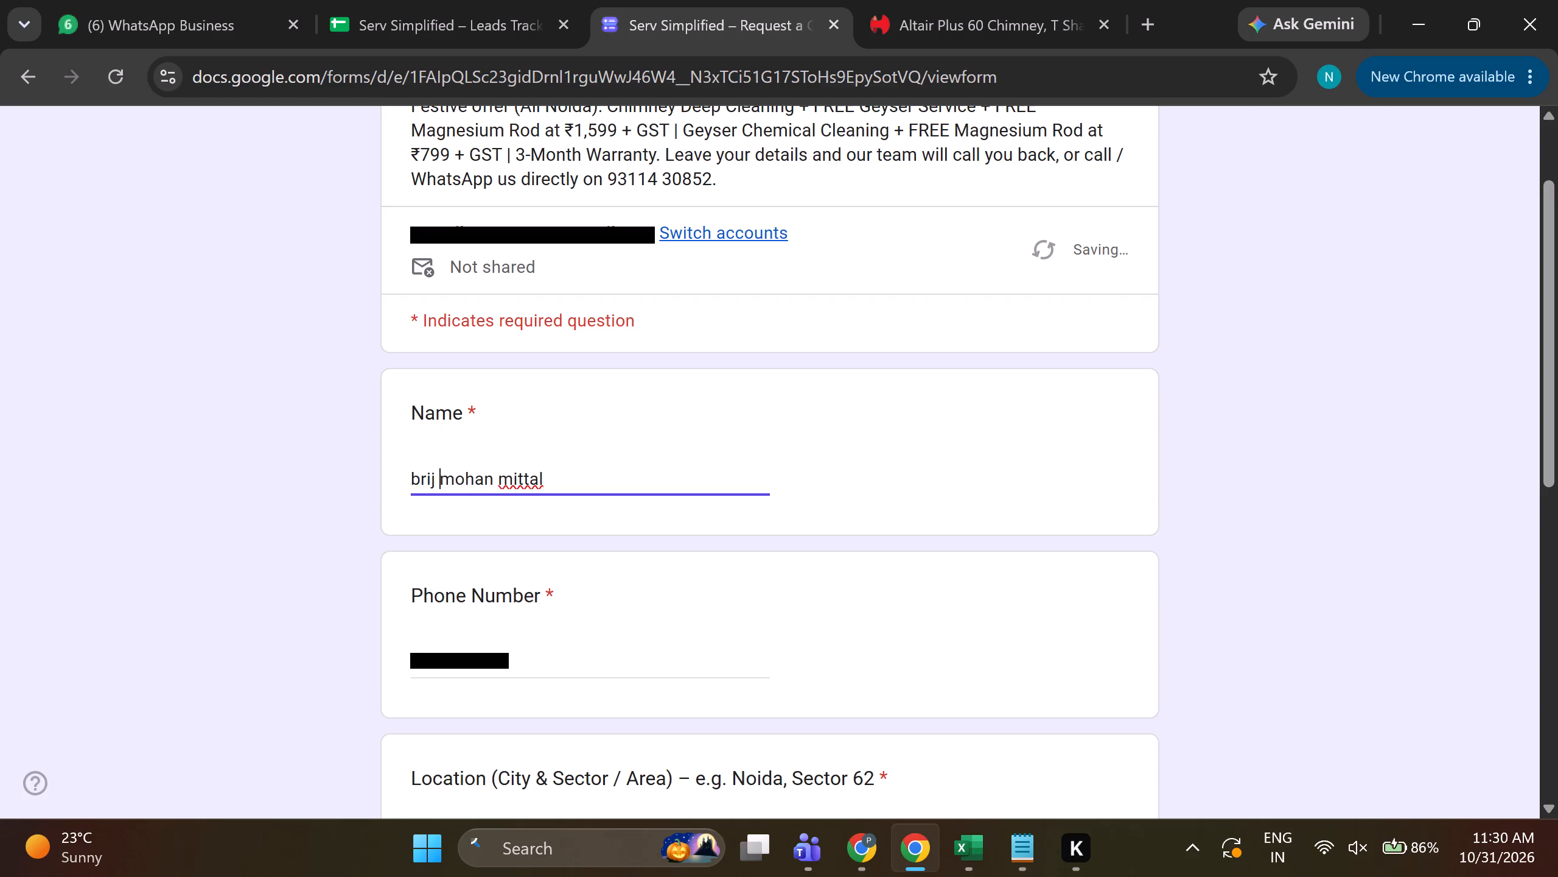
pyautogui.click(757, 510)
# Enter NON as the answer to the Location (City & Sector / Area) question.
pyautogui.scroll(-1, 756, 415)
pyautogui.scroll(-1, 623, 494)
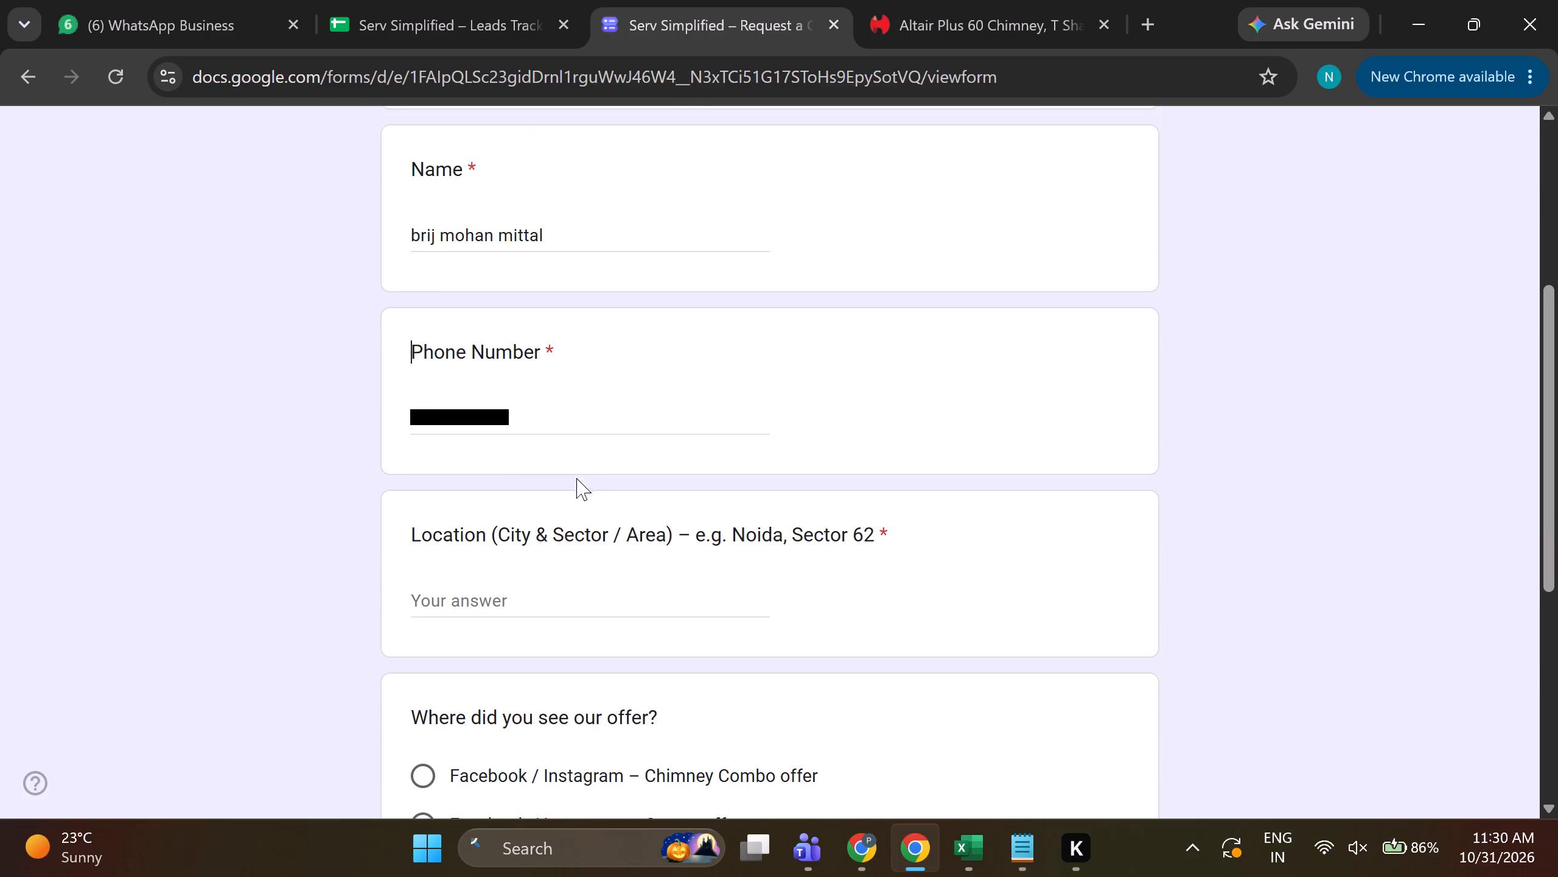
pyautogui.click(509, 607)
pyautogui.write('NON')
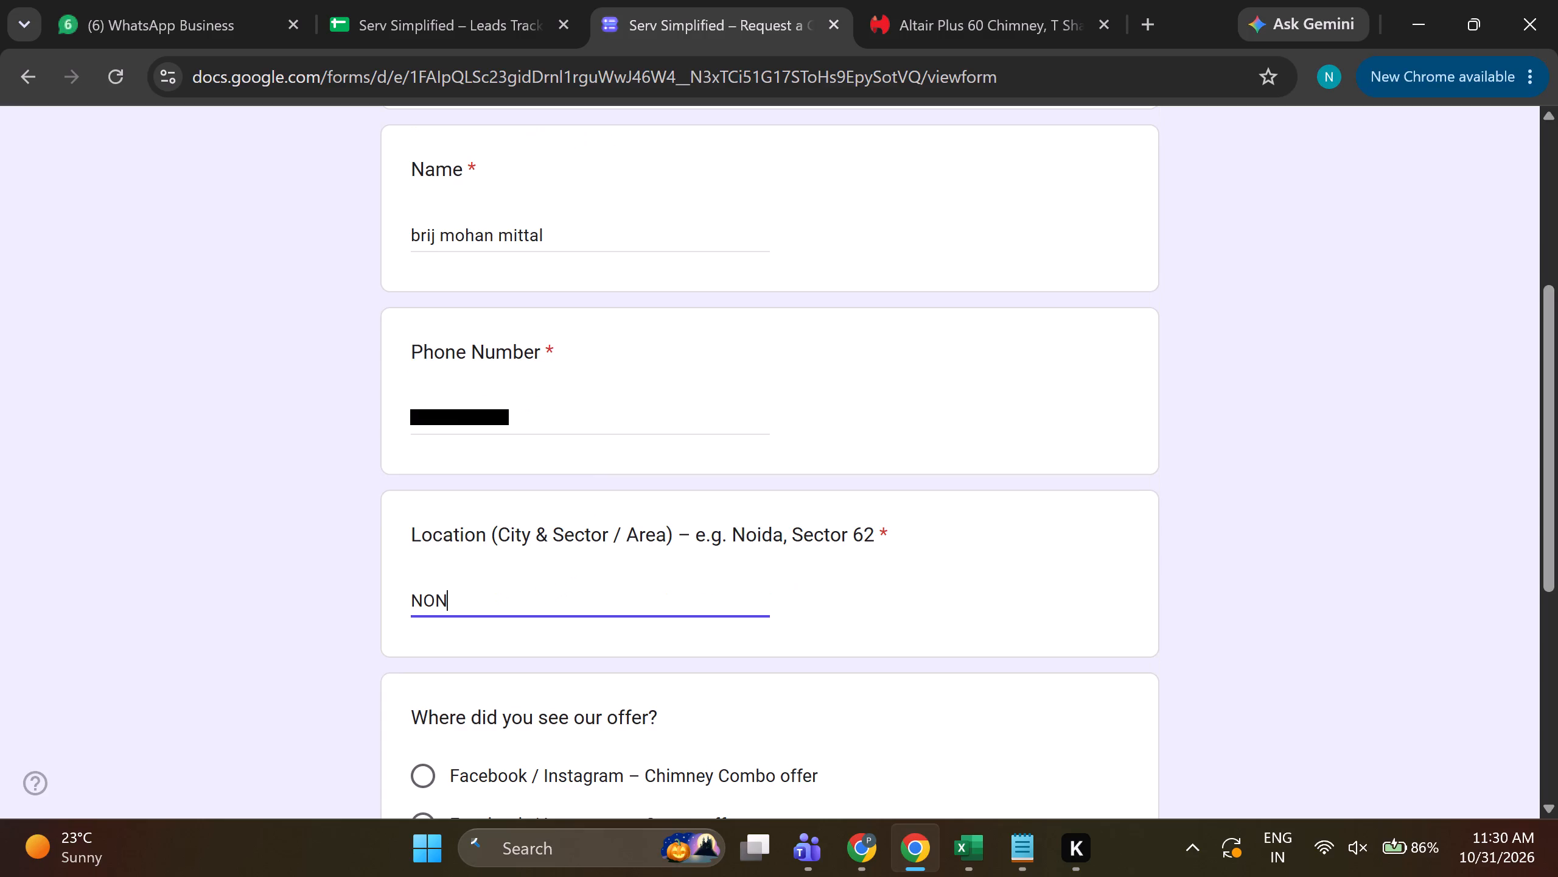
# Choose "Facebook / Instagram – Chimney Combo offer" as the place where the customer saw the offer.
pyautogui.click(434, 780)
pyautogui.scroll(-3, 491, 641)
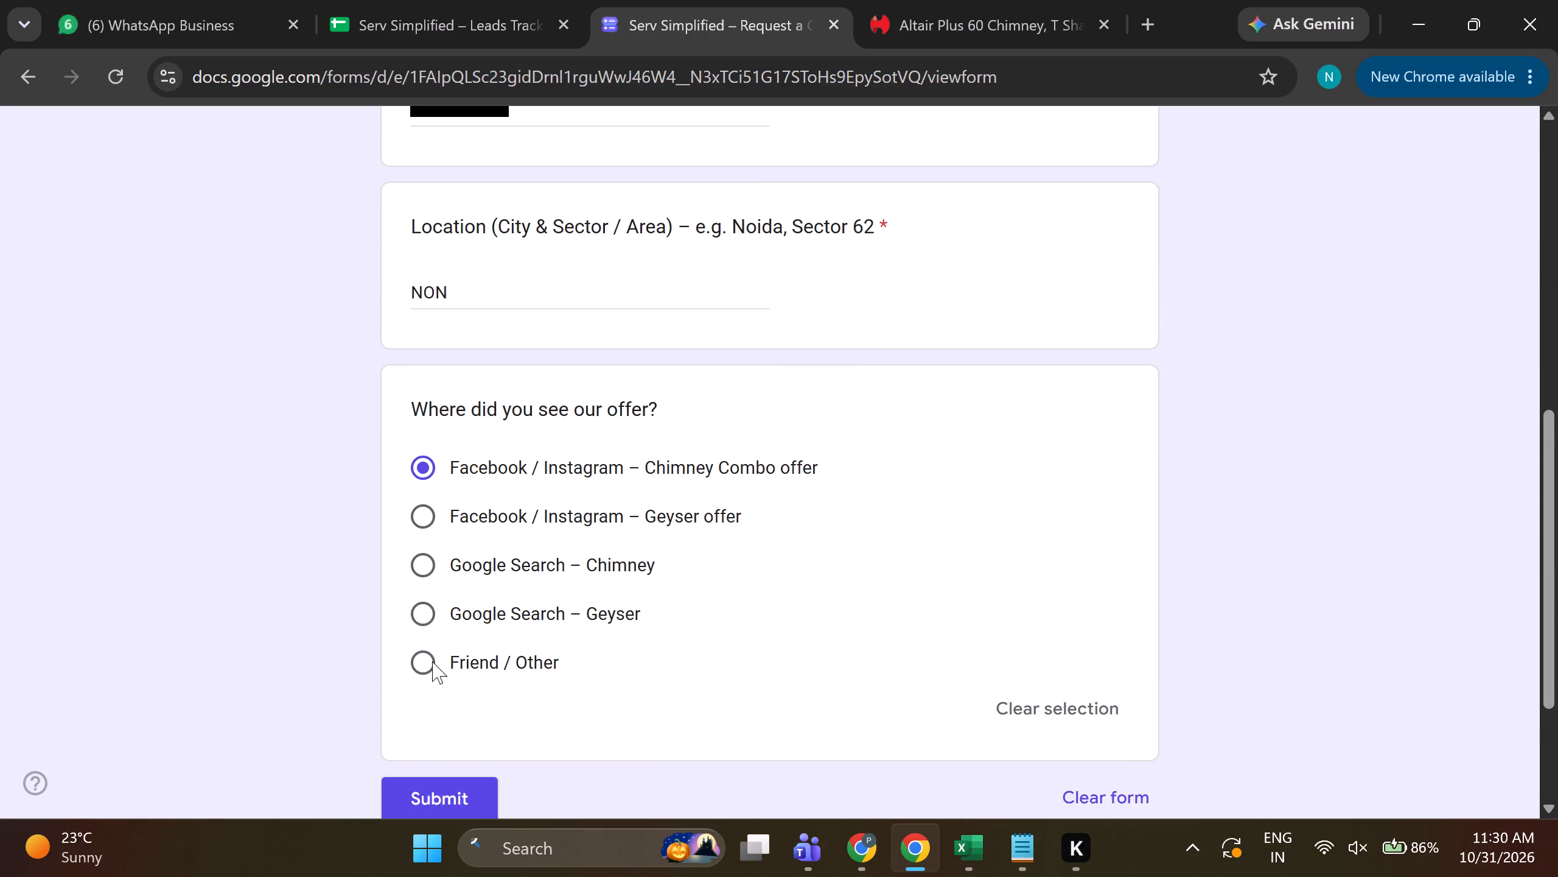
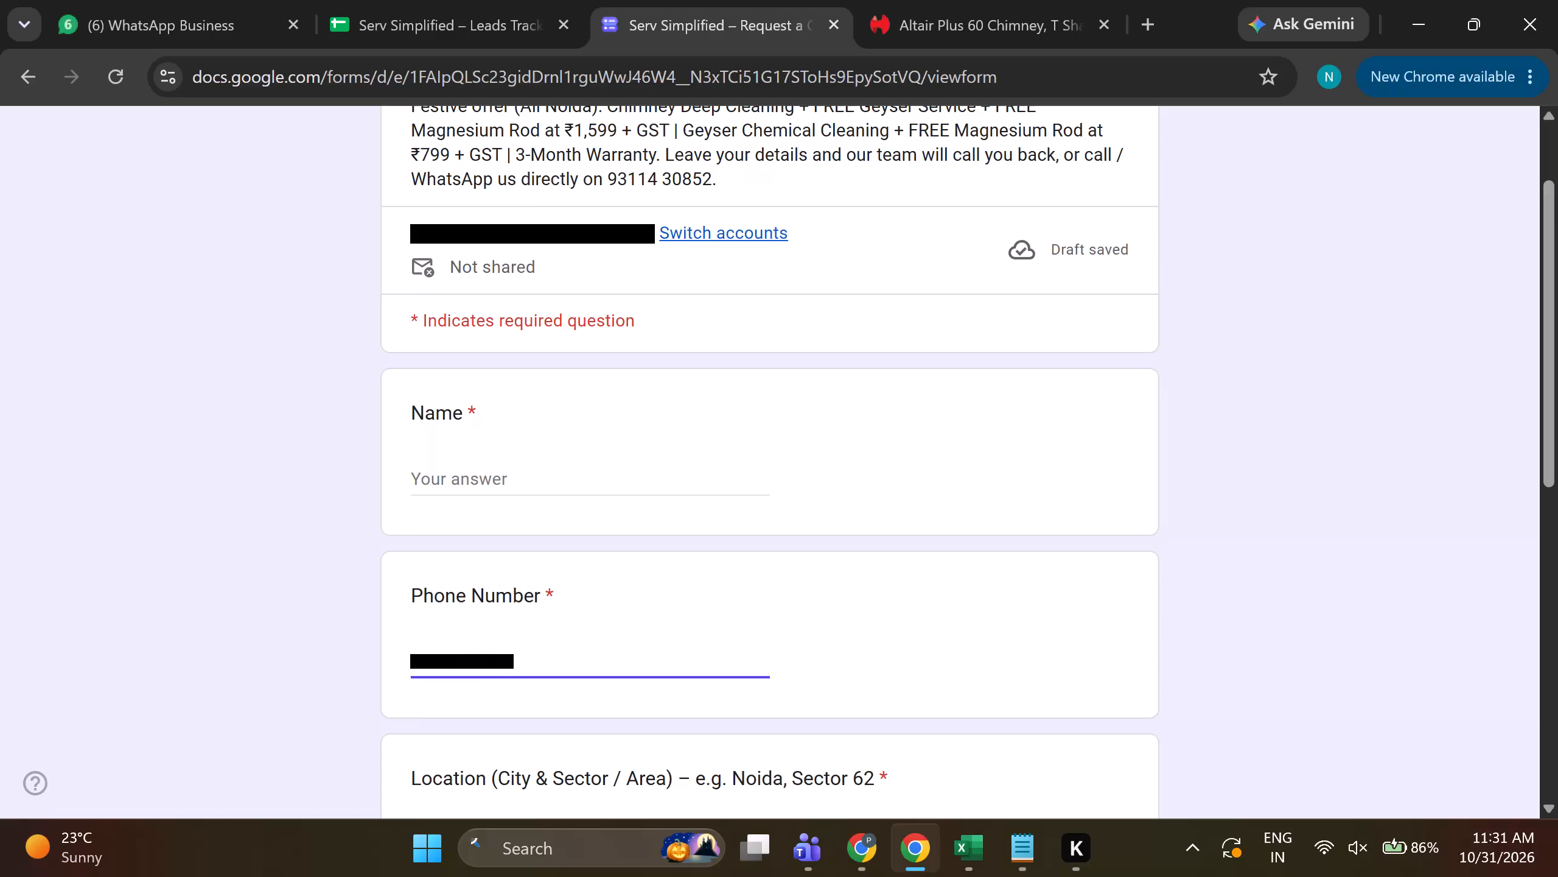
# Enter A in the form's Name field and NON as the Location (City & Sector / Area) answer.
pyautogui.click(567, 490)
pyautogui.press('a')
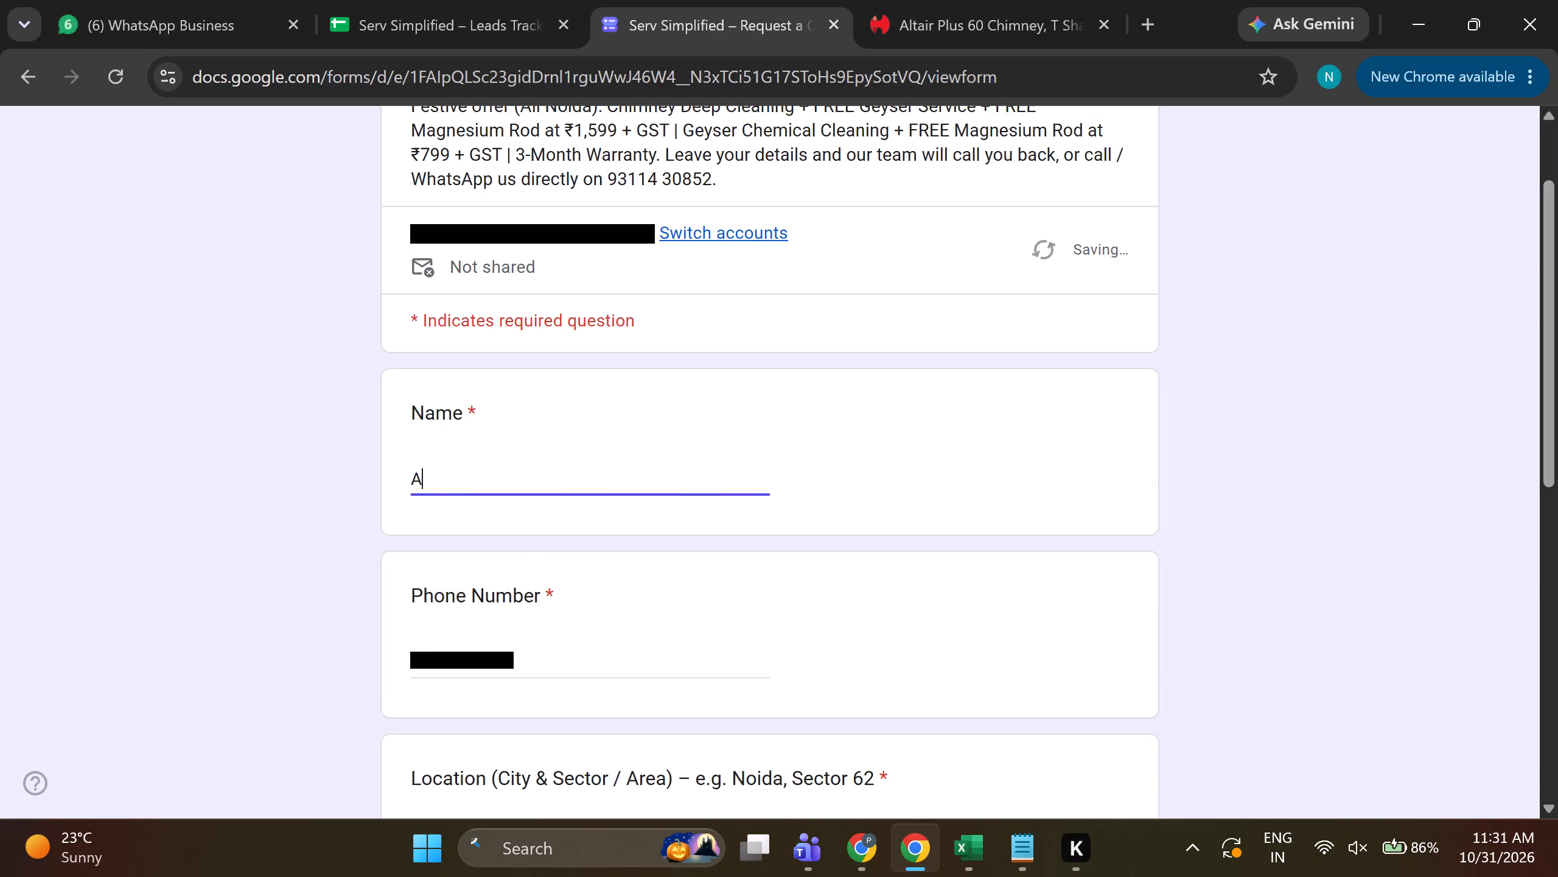
pyautogui.scroll(-2, 567, 490)
pyautogui.click(657, 604)
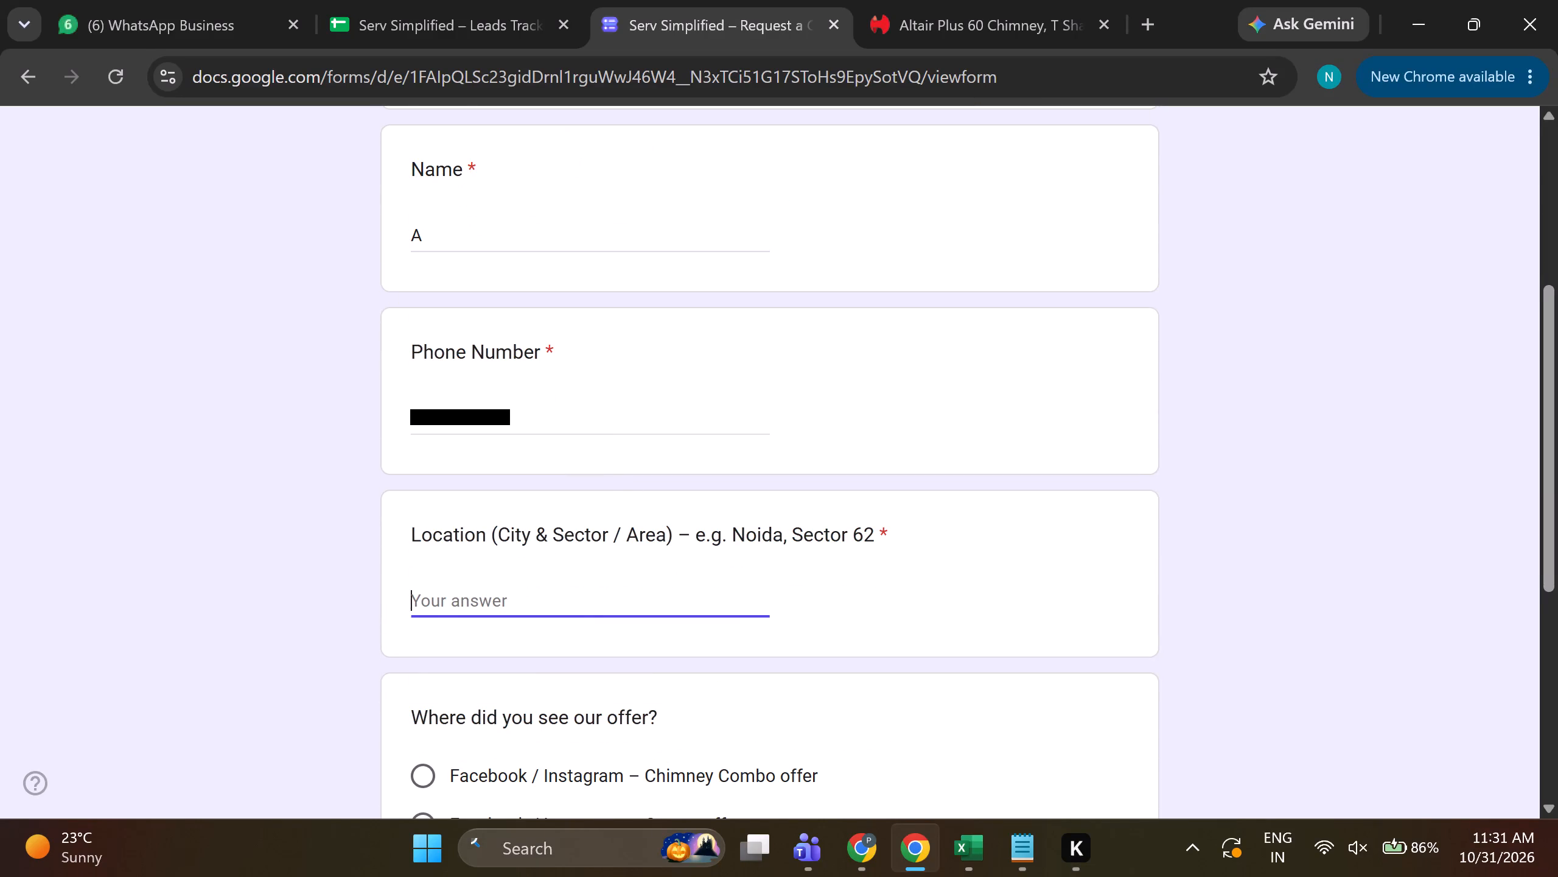
pyautogui.write('NON')
# Choose "Facebook / Instagram – Chimney Combo offer" as the place where the offer was seen and submit the form.
pyautogui.scroll(-1, 617, 613)
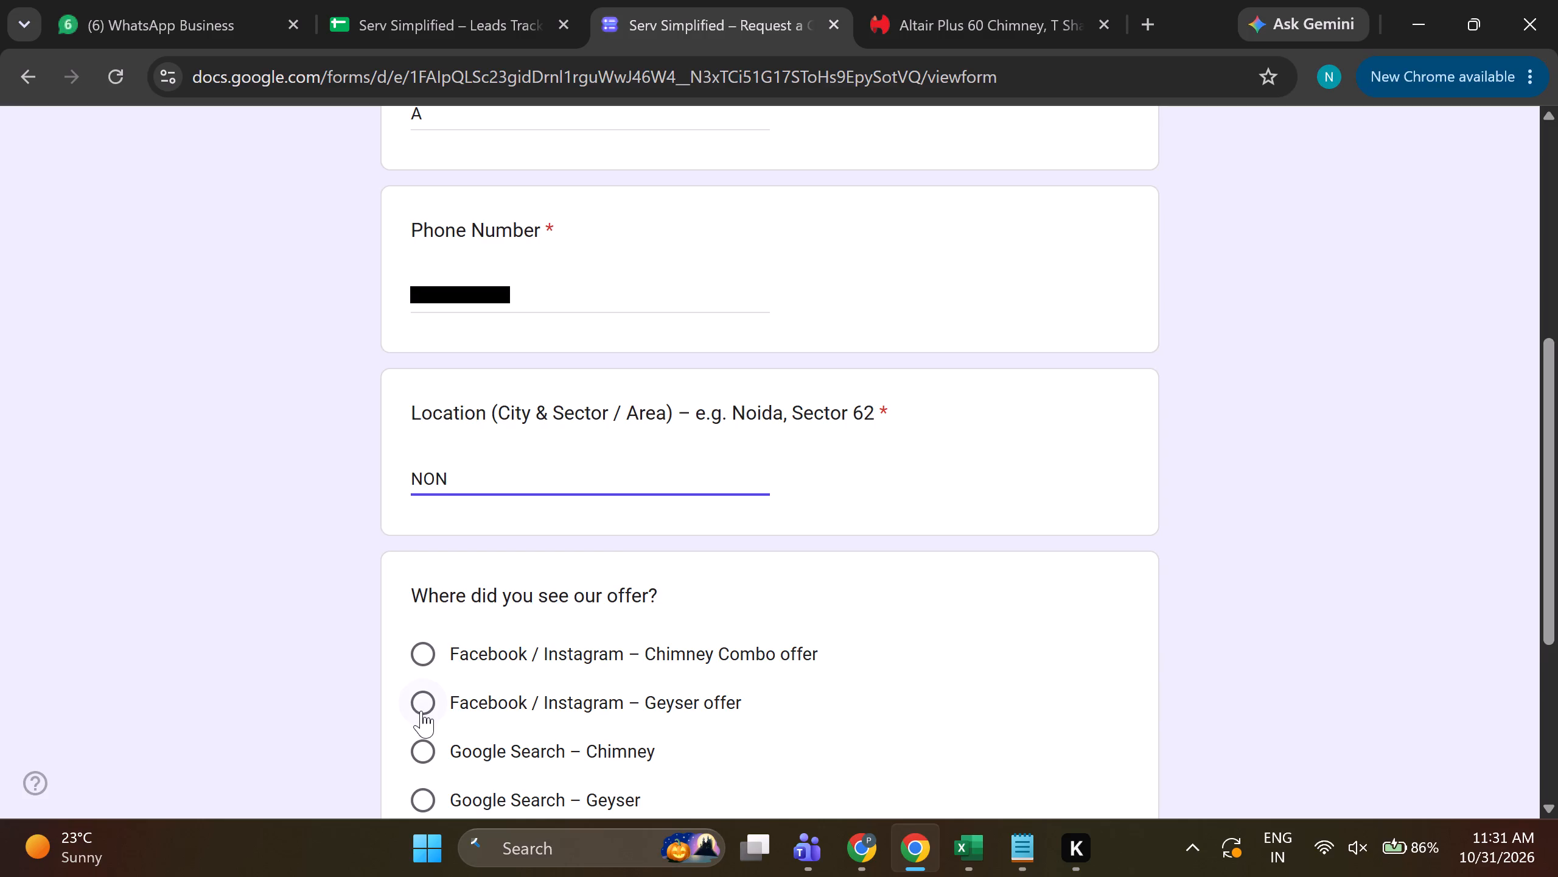
pyautogui.click(419, 666)
pyautogui.scroll(-3, 464, 639)
pyautogui.click(447, 631)
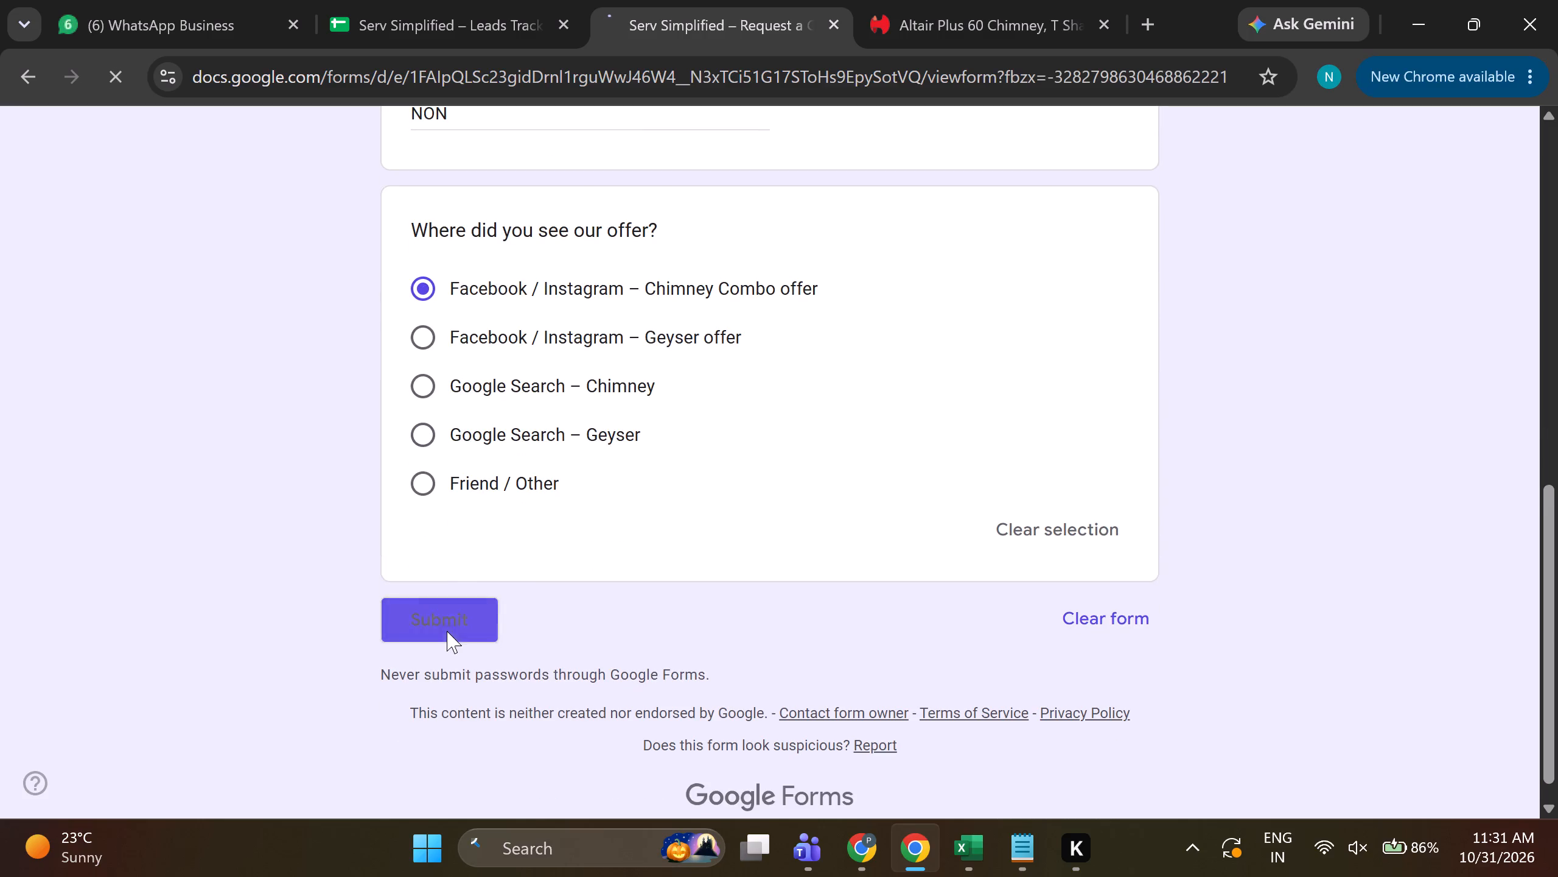
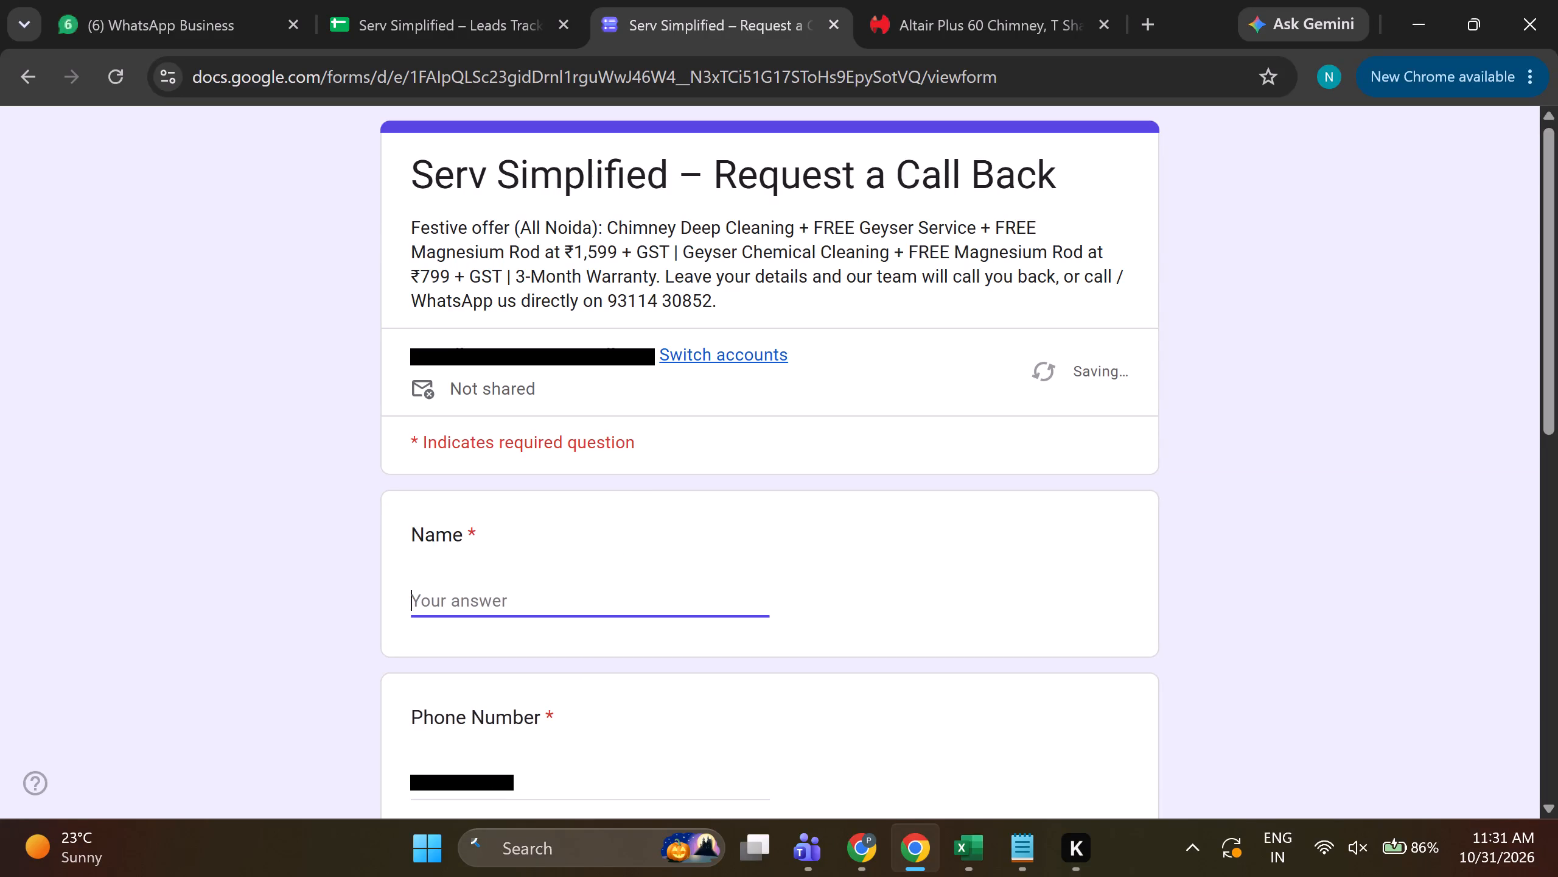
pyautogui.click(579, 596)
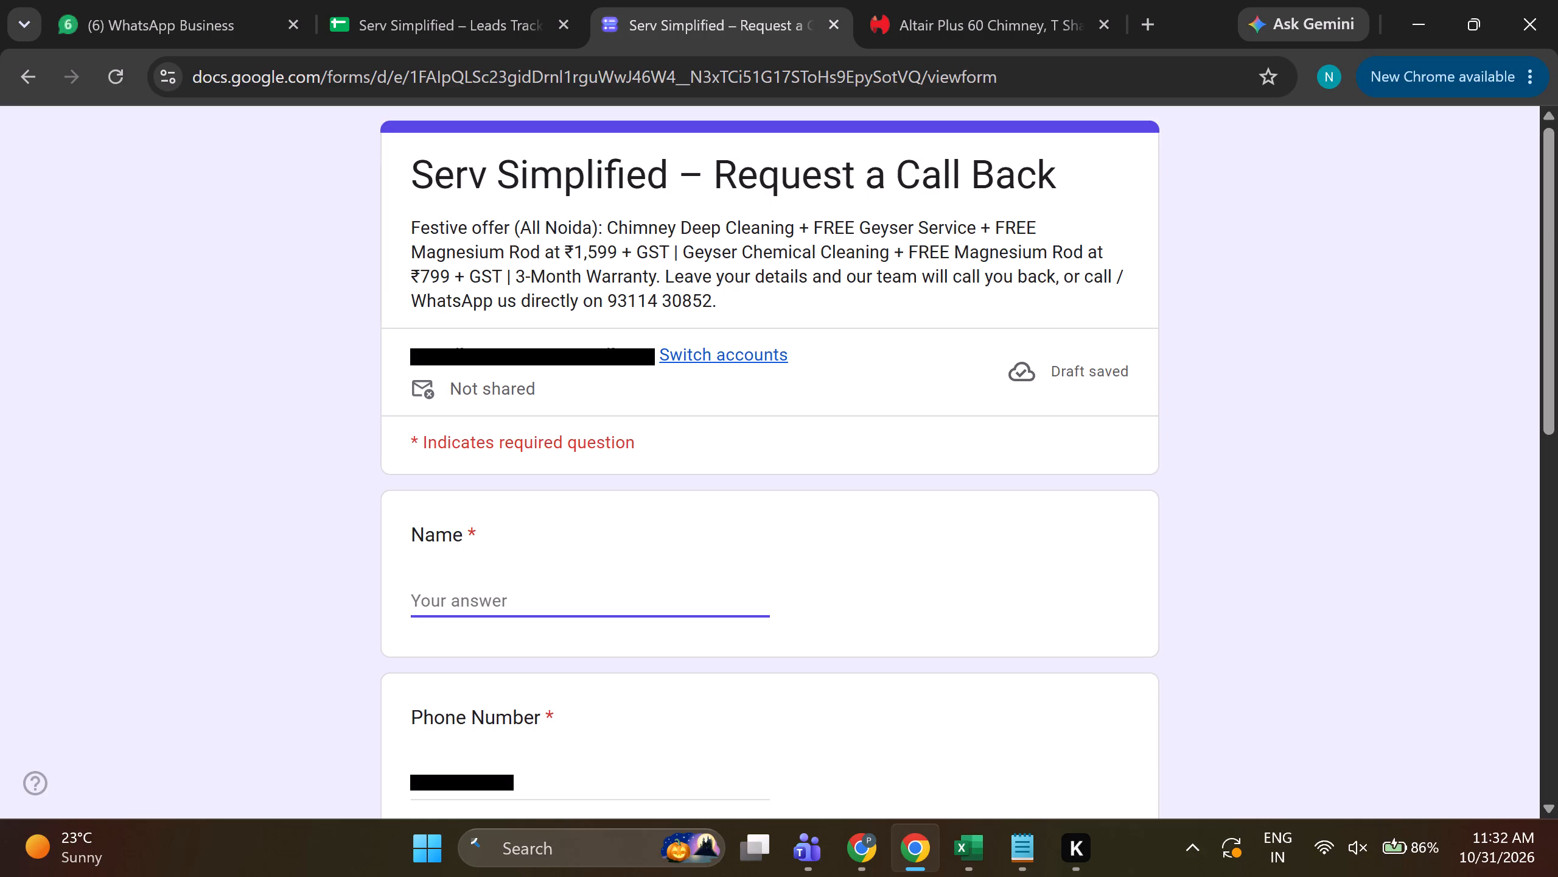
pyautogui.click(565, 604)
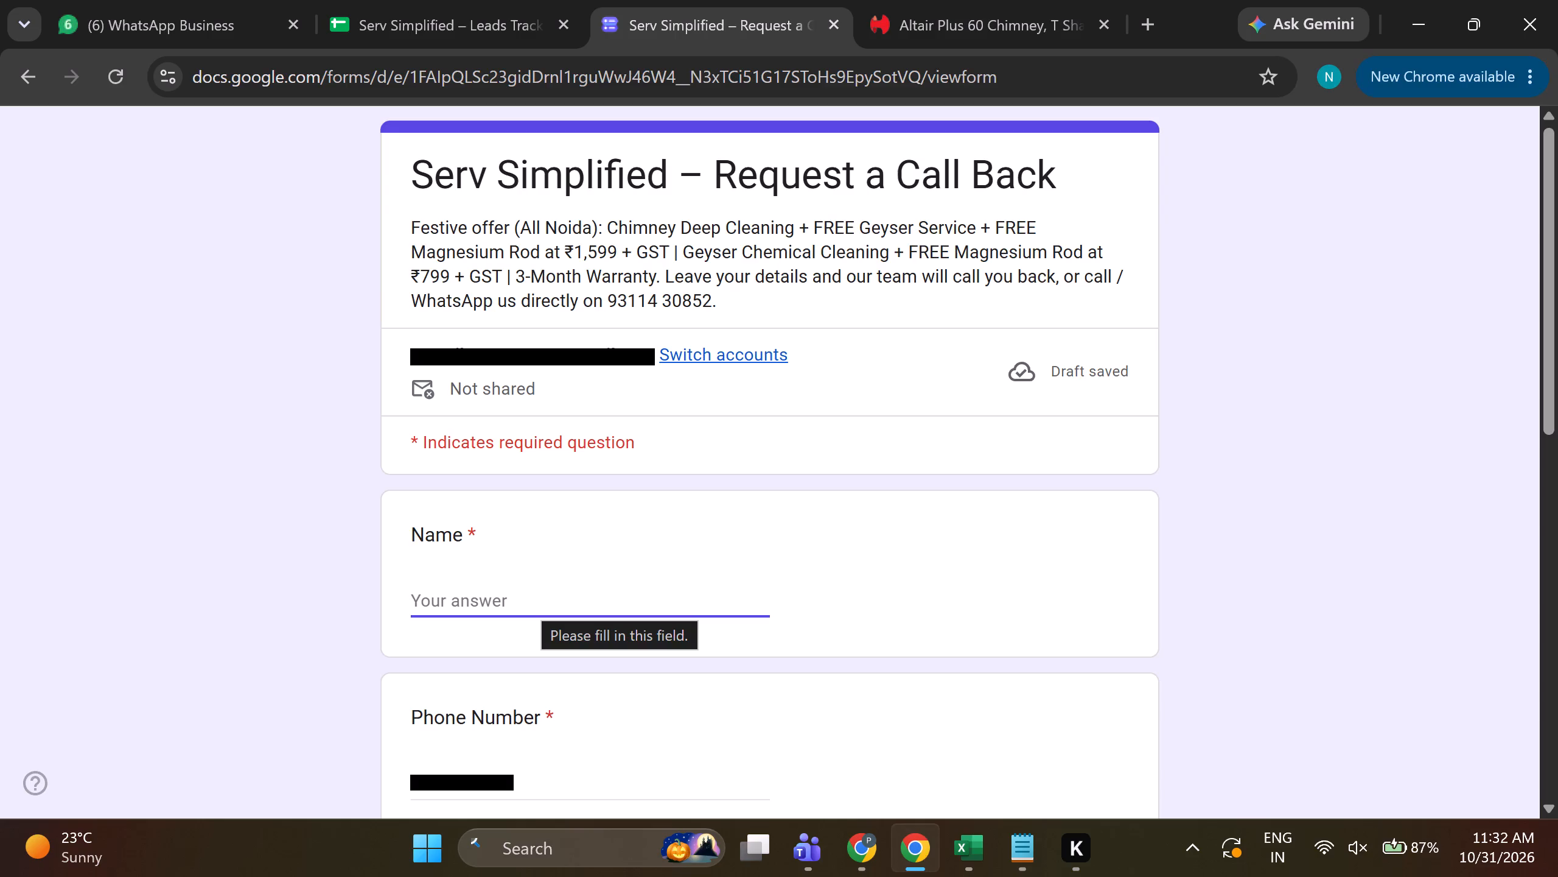
pyautogui.click(528, 603)
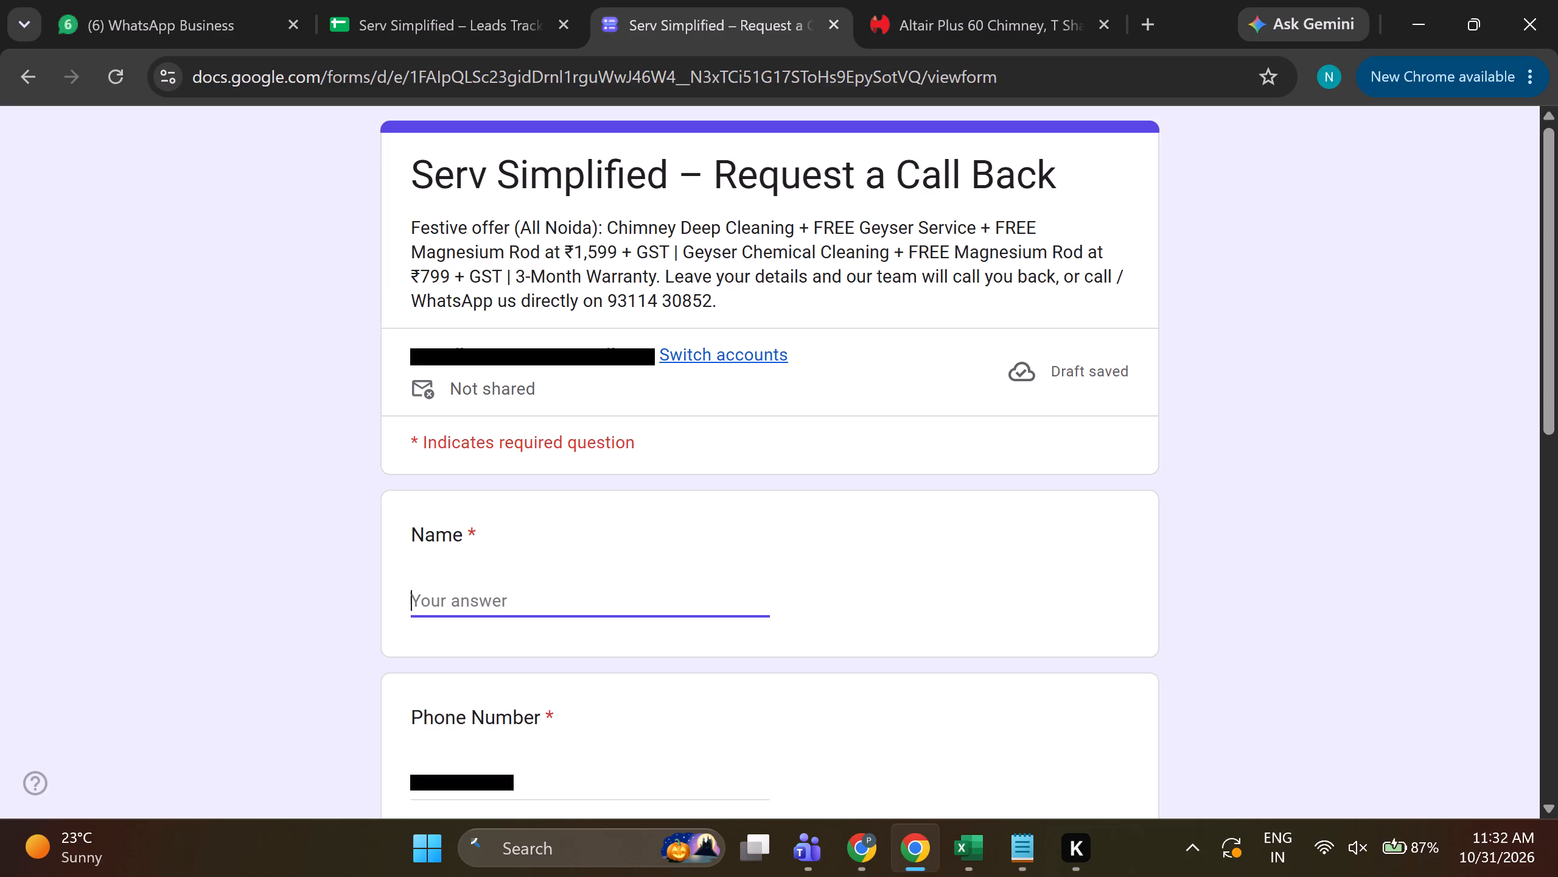
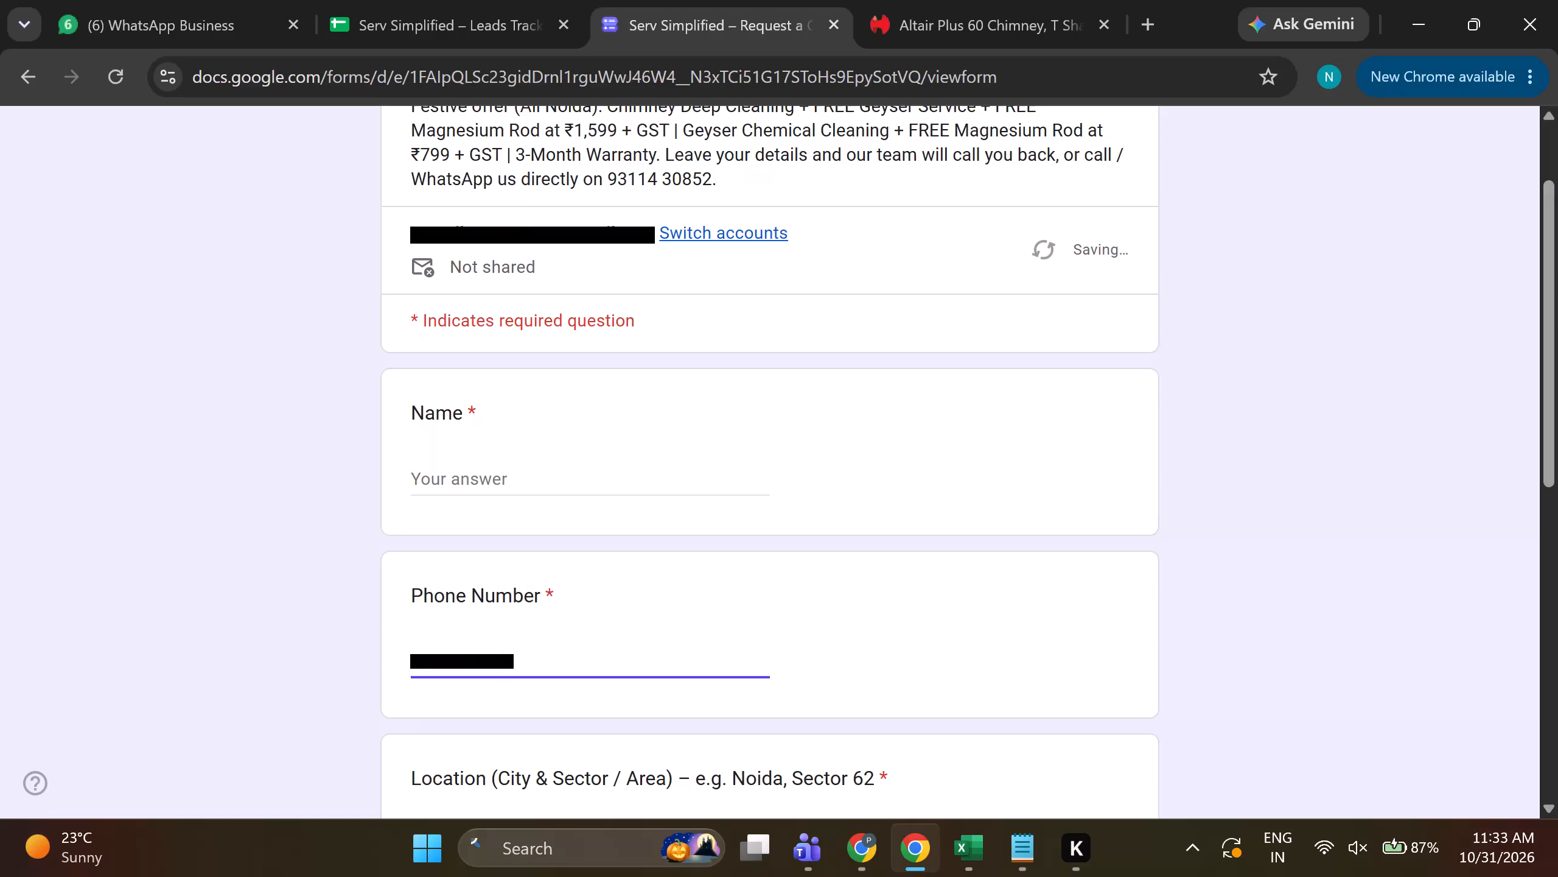
# Enter the customer's name in the form's Name field and NON as the Location (City & Sector / Area) answer.
pyautogui.click(603, 473)
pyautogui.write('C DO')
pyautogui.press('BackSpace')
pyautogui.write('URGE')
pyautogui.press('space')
pyautogui.scroll(-1, 646, 621)
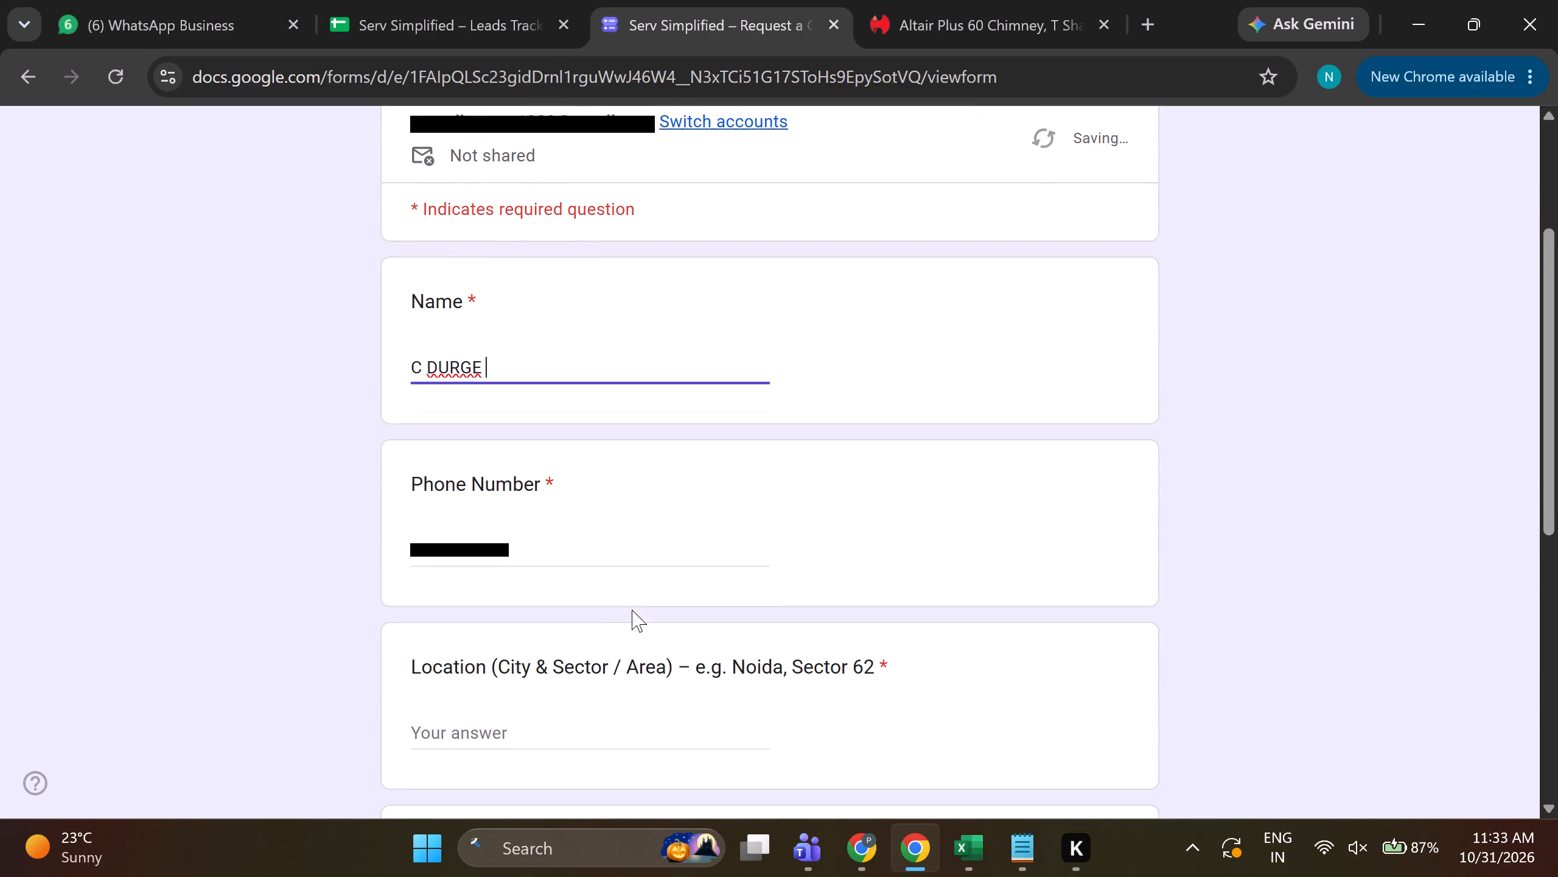
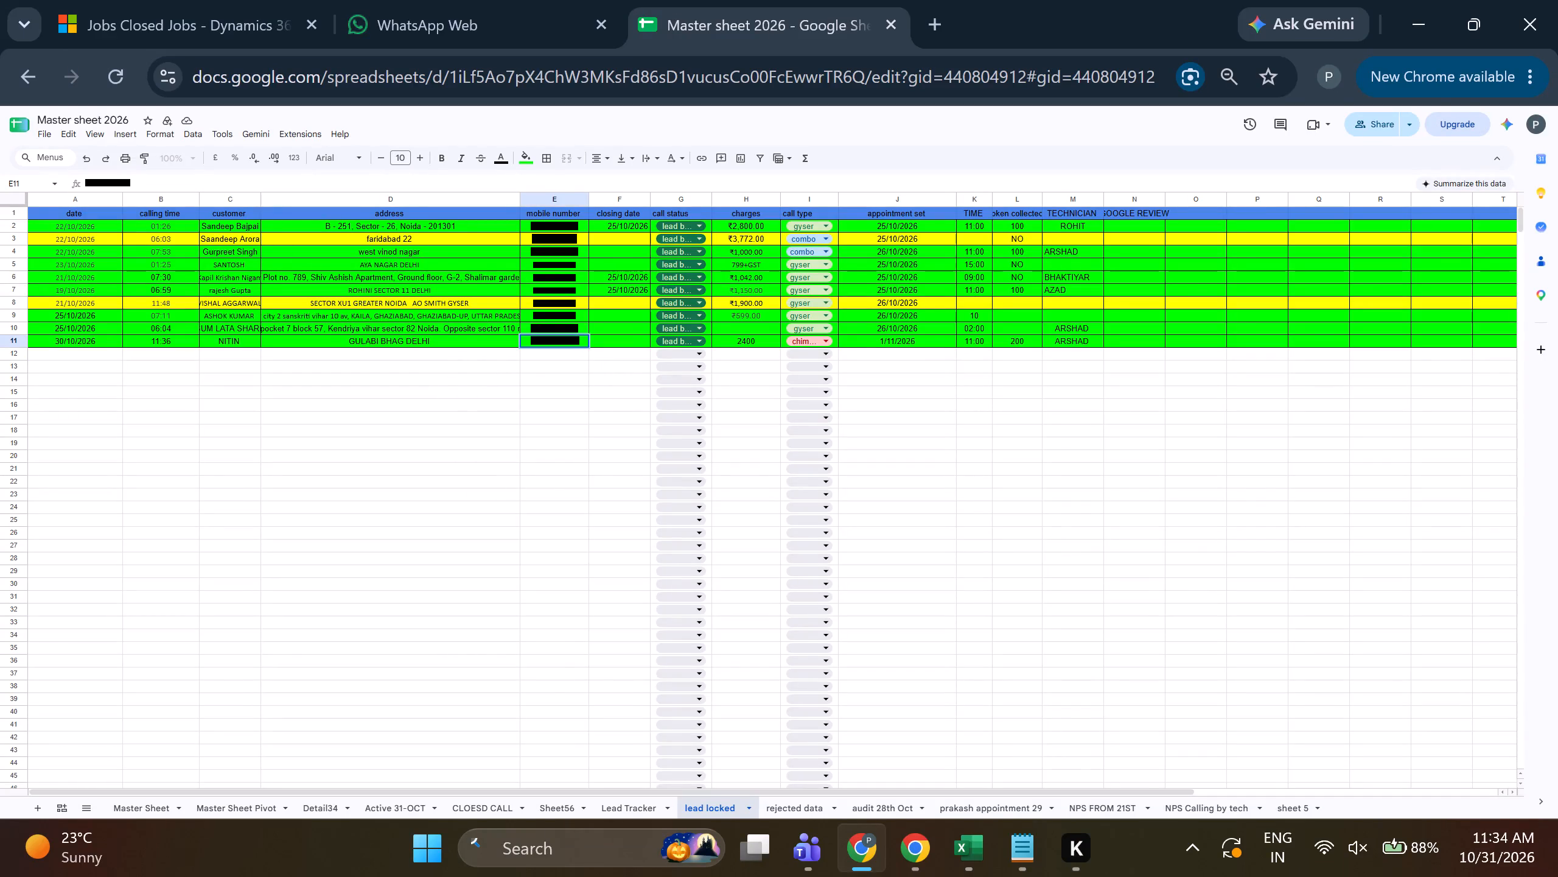
# Select the empty mobile number cell in row 12, below the last entry of the lead locked sheet.
pyautogui.click(477, 400)
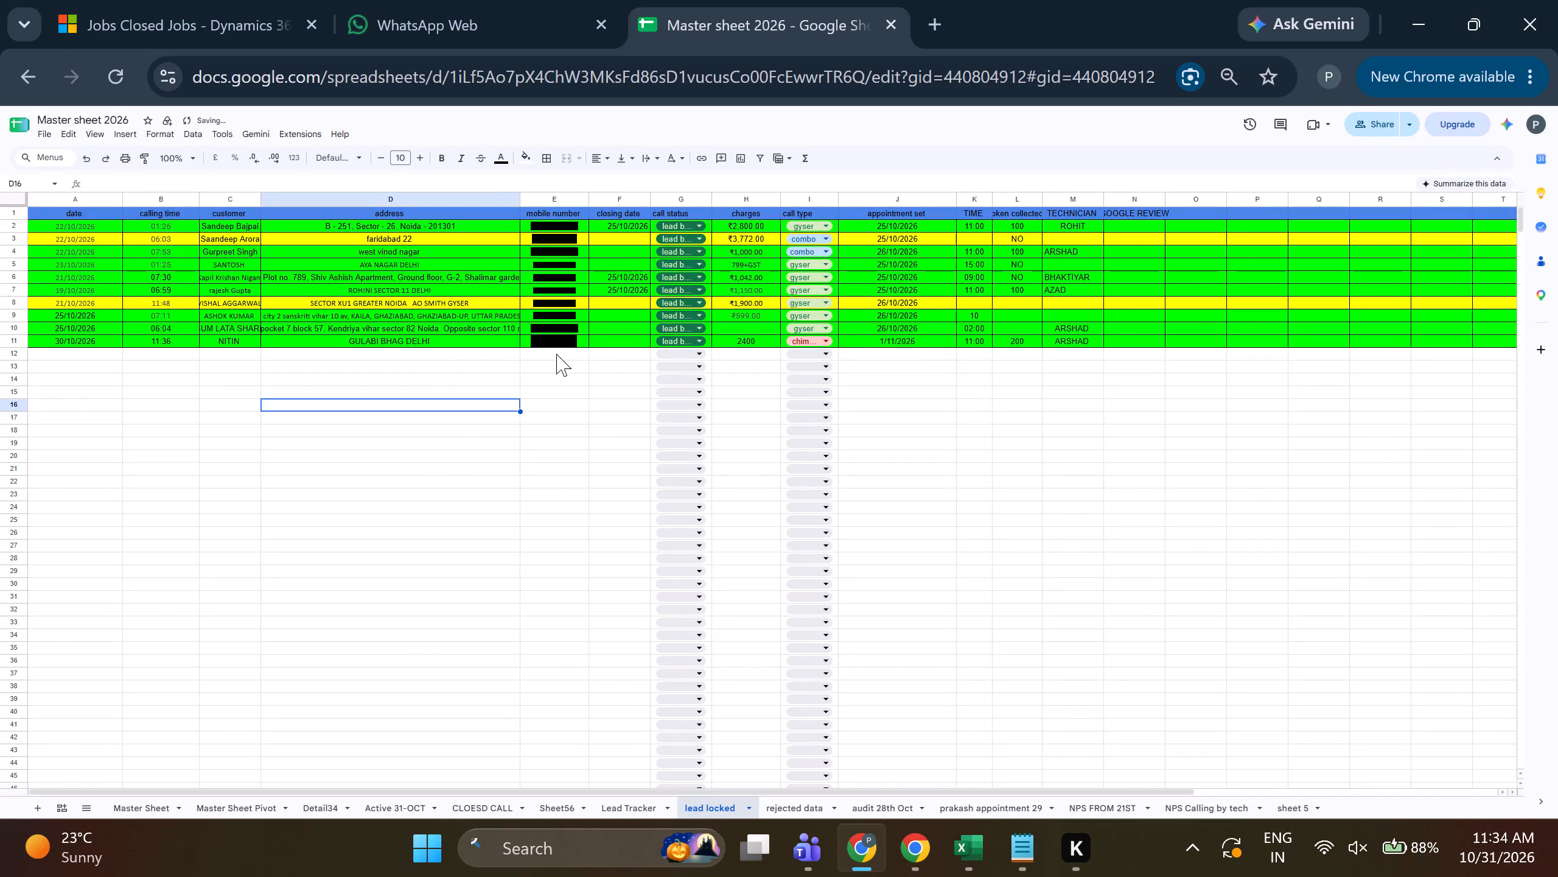
pyautogui.click(556, 354)
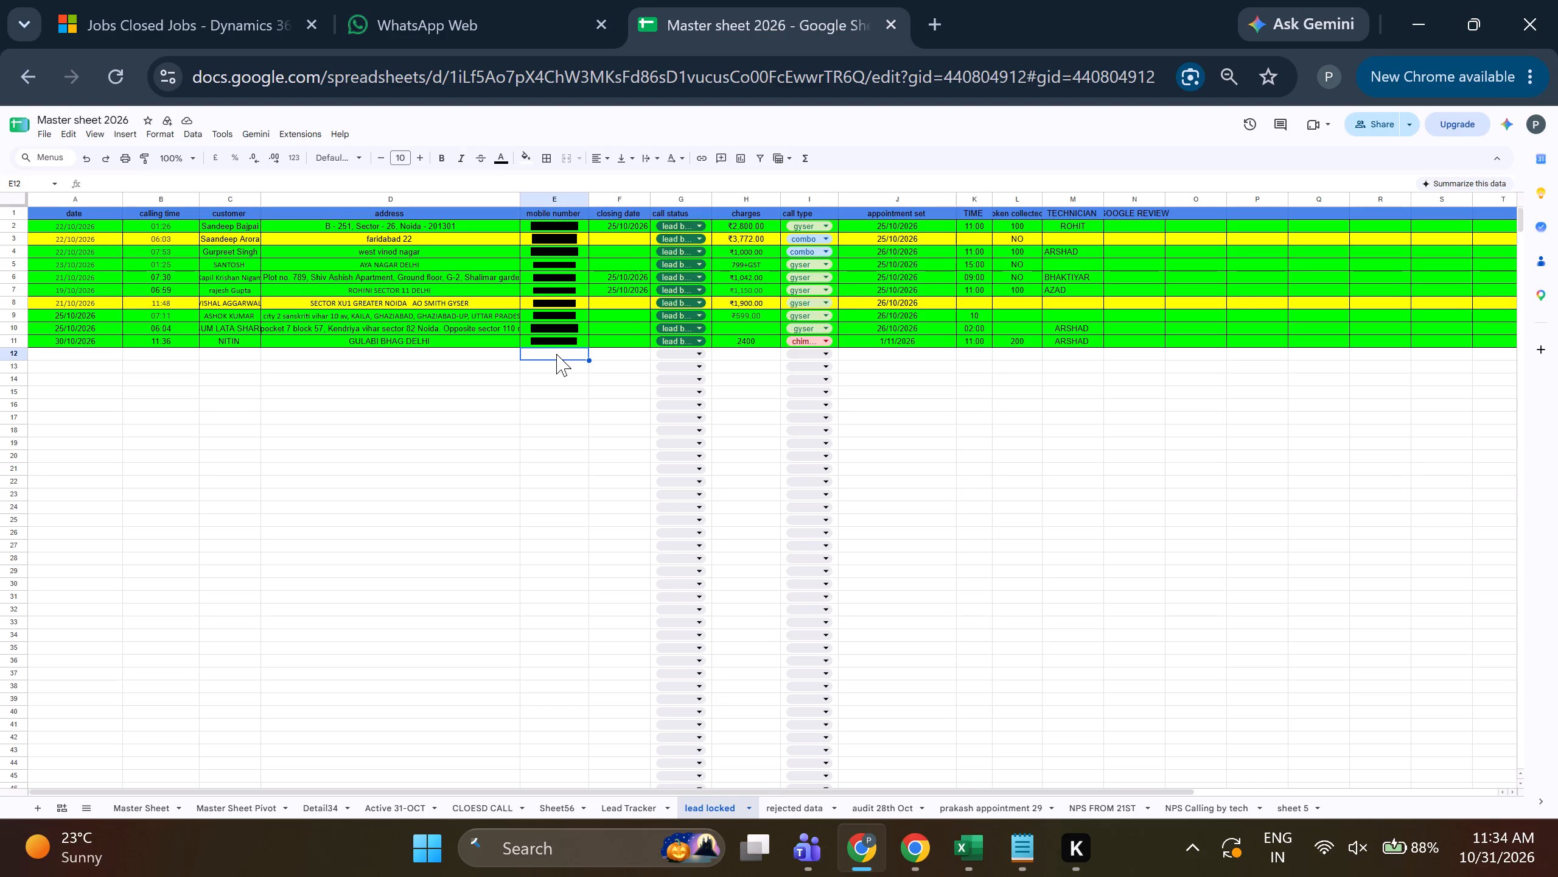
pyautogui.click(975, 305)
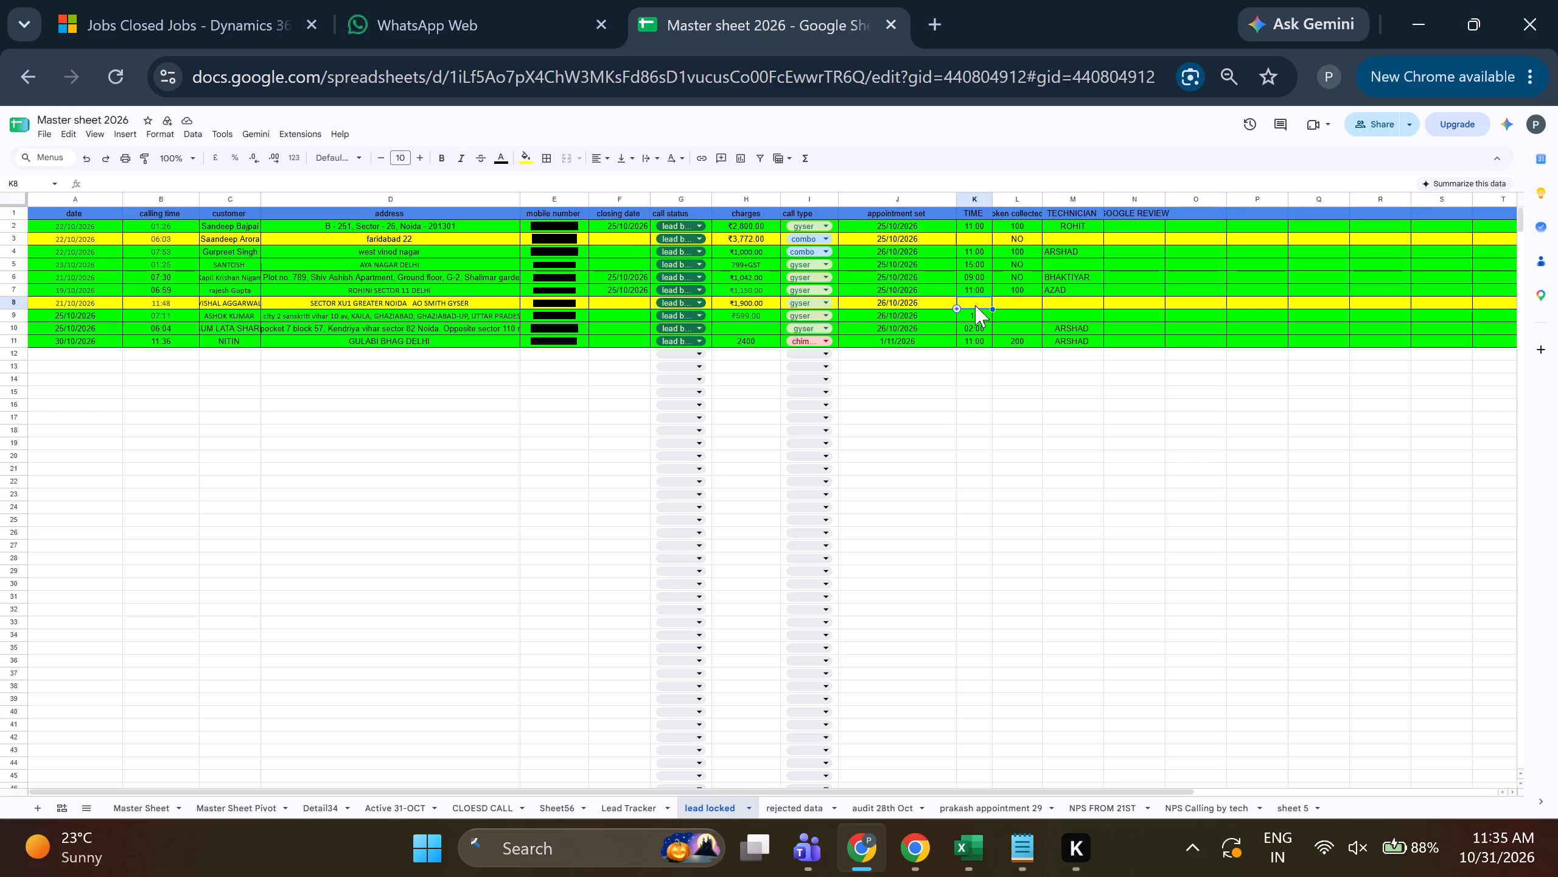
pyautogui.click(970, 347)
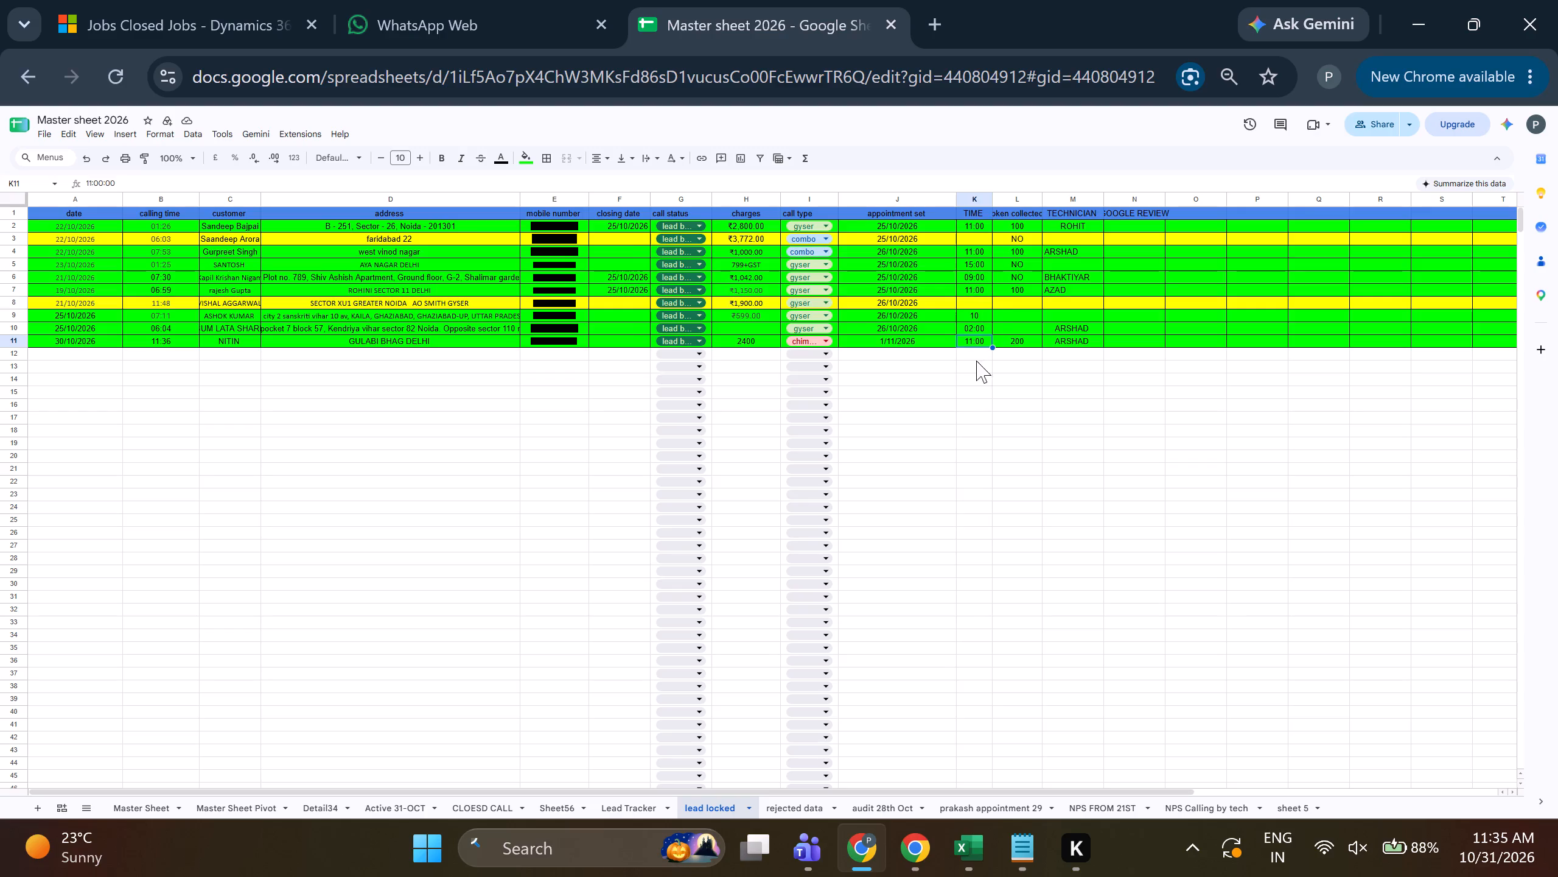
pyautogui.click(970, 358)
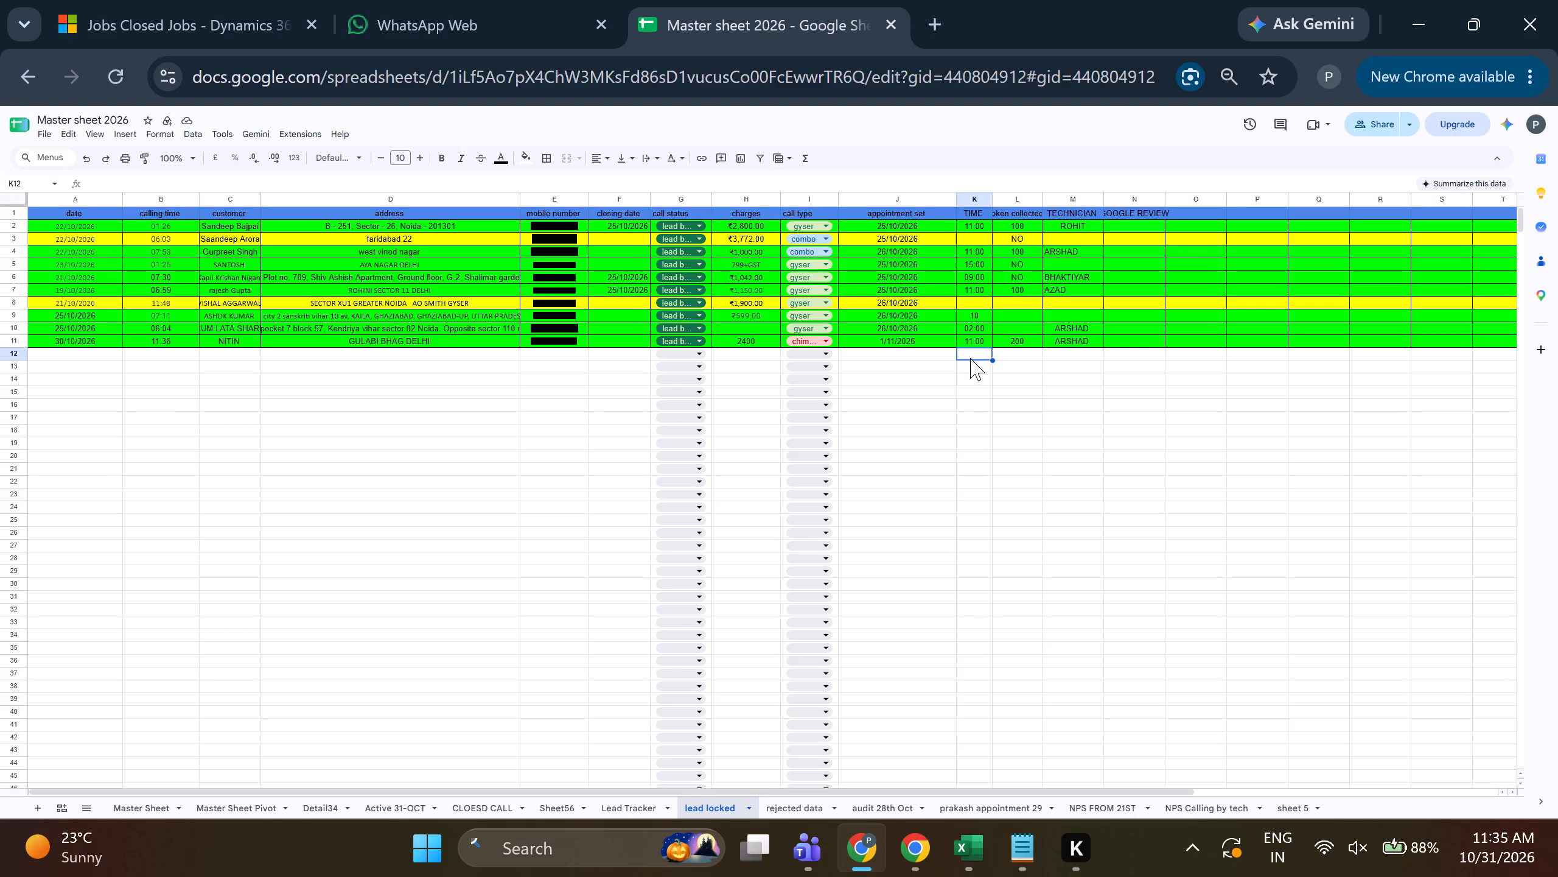
# Open Google Maps in a new browser tab by way of a Google search for maps.
pyautogui.click(936, 21)
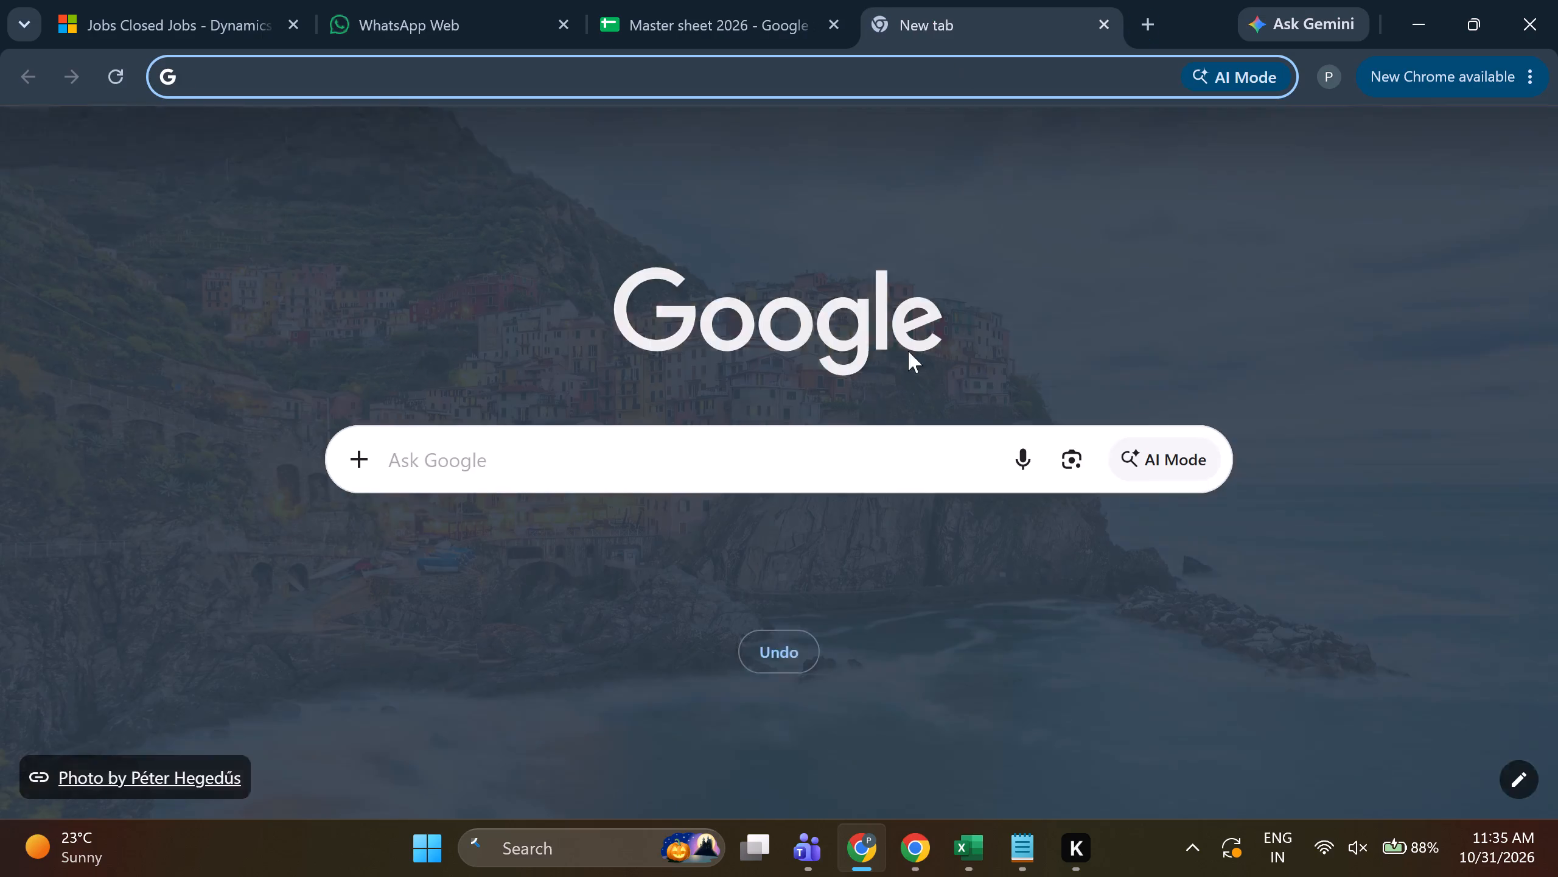
pyautogui.click(669, 482)
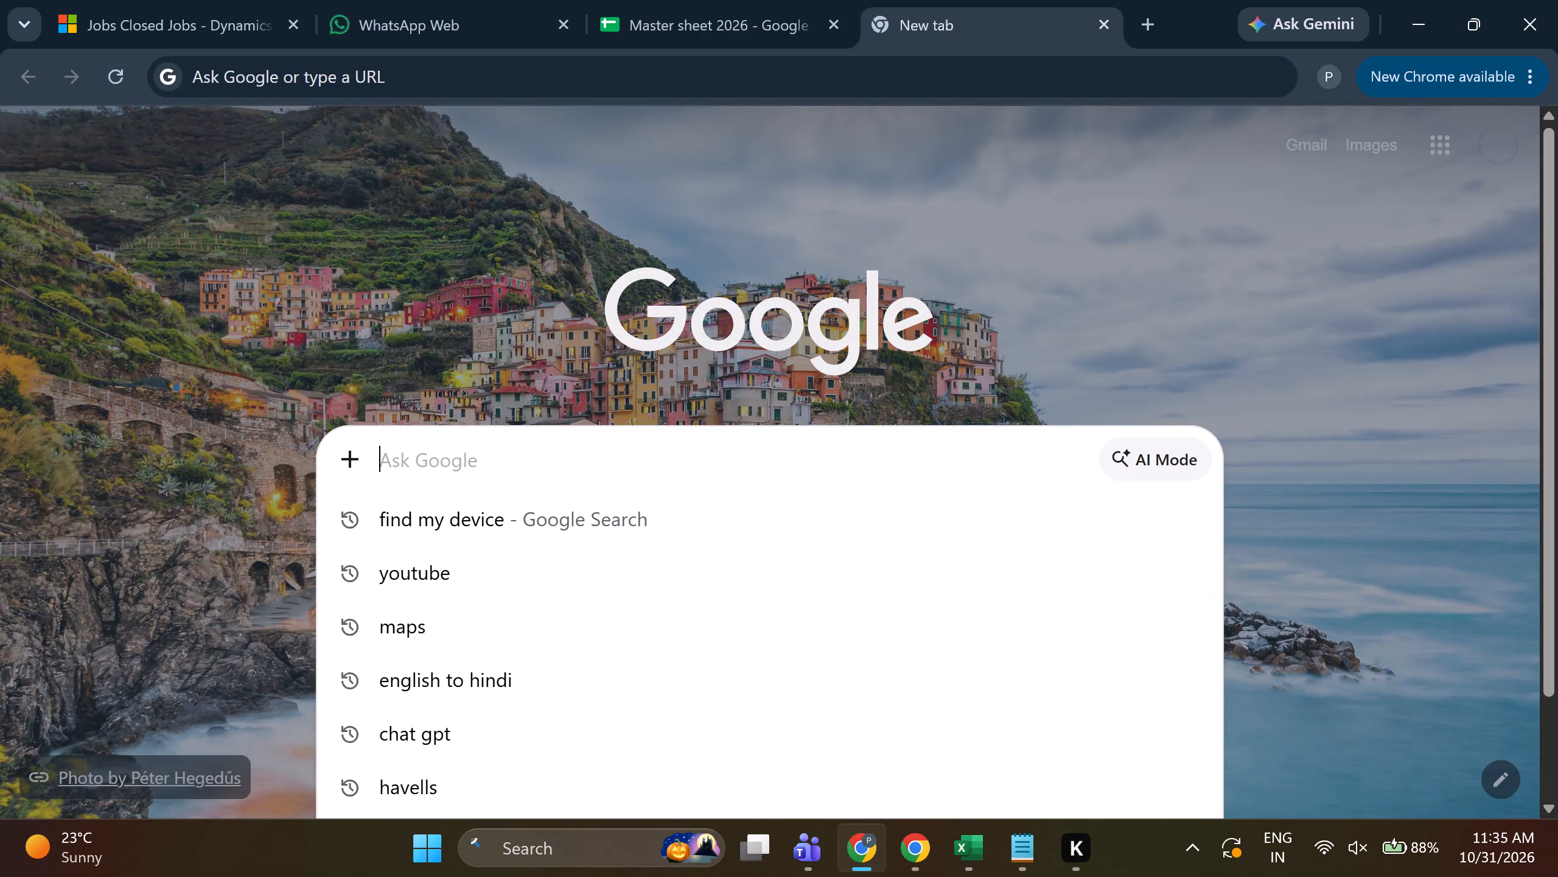
pyautogui.click(475, 644)
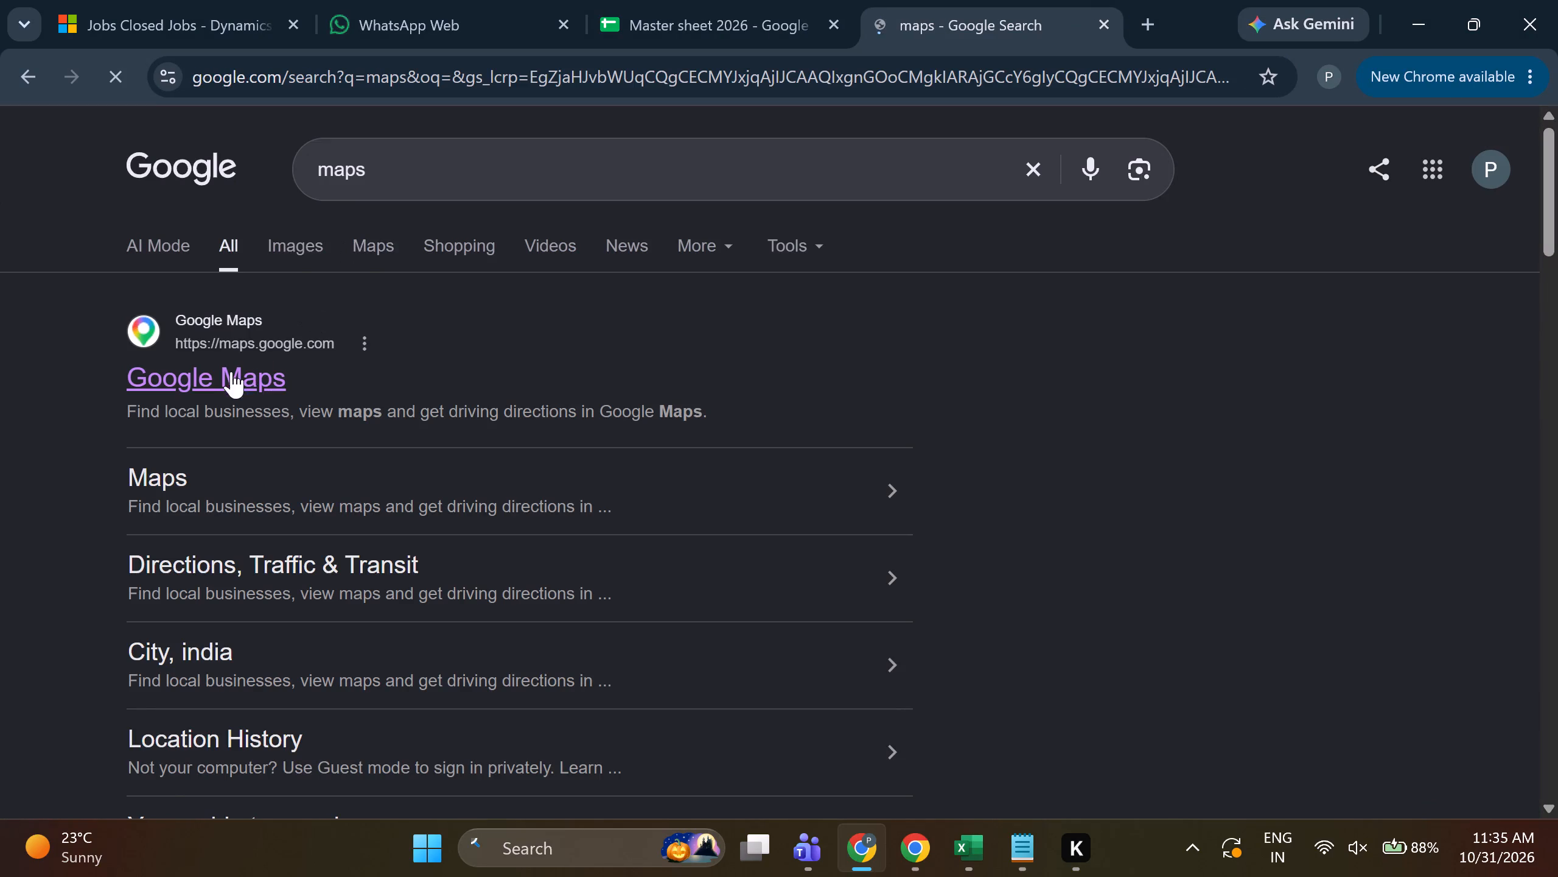
pyautogui.click(226, 376)
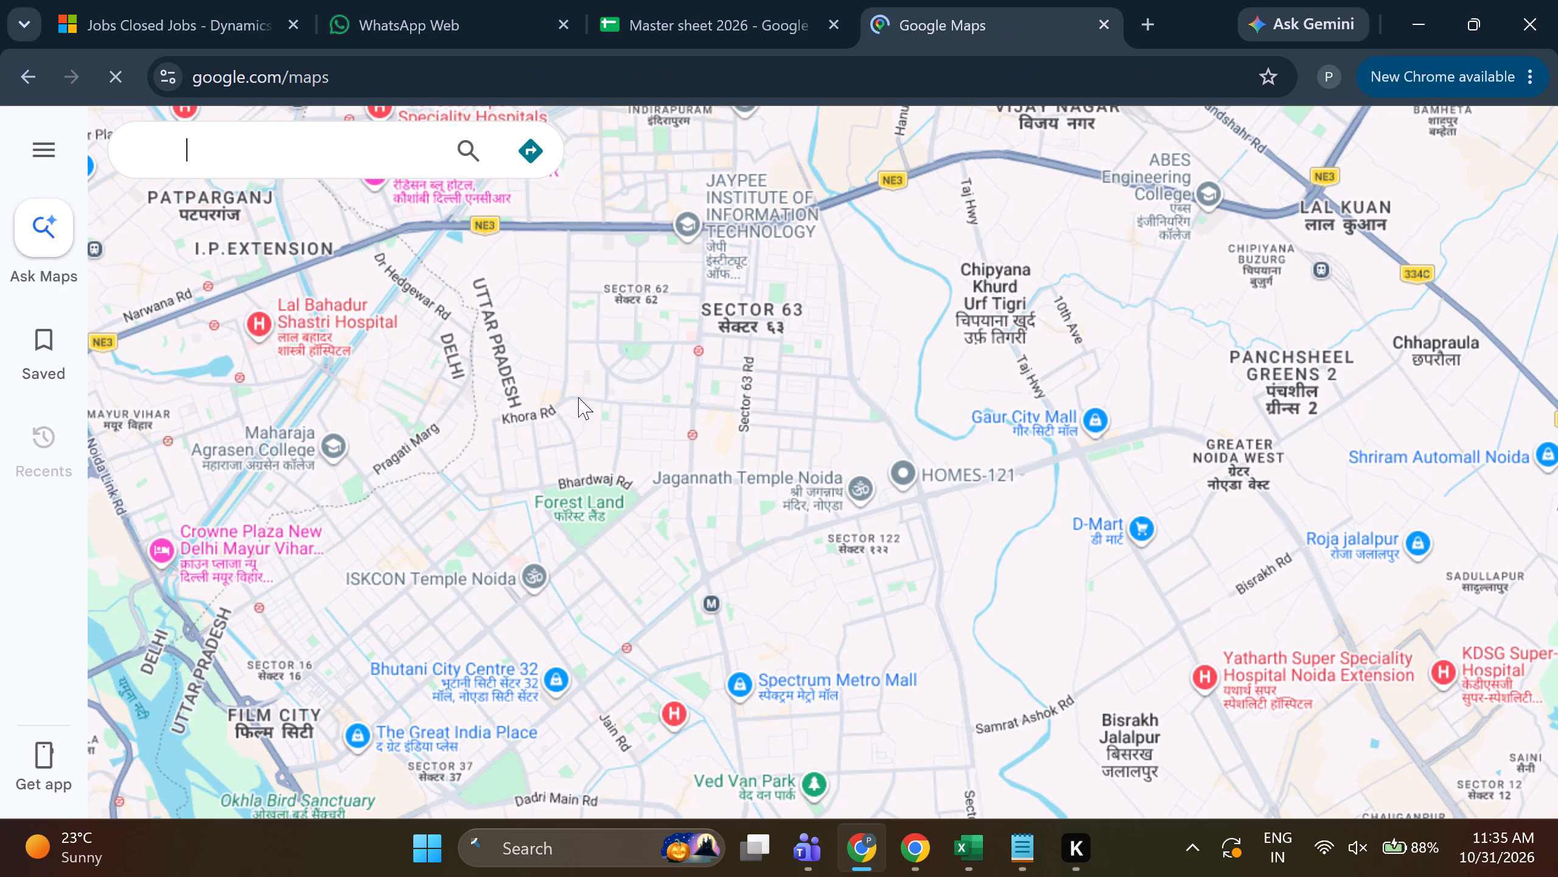
# Get directions from your precise location to Gulabi Bagh, Delhi, allowing location access while visiting the site.
pyautogui.click(274, 162)
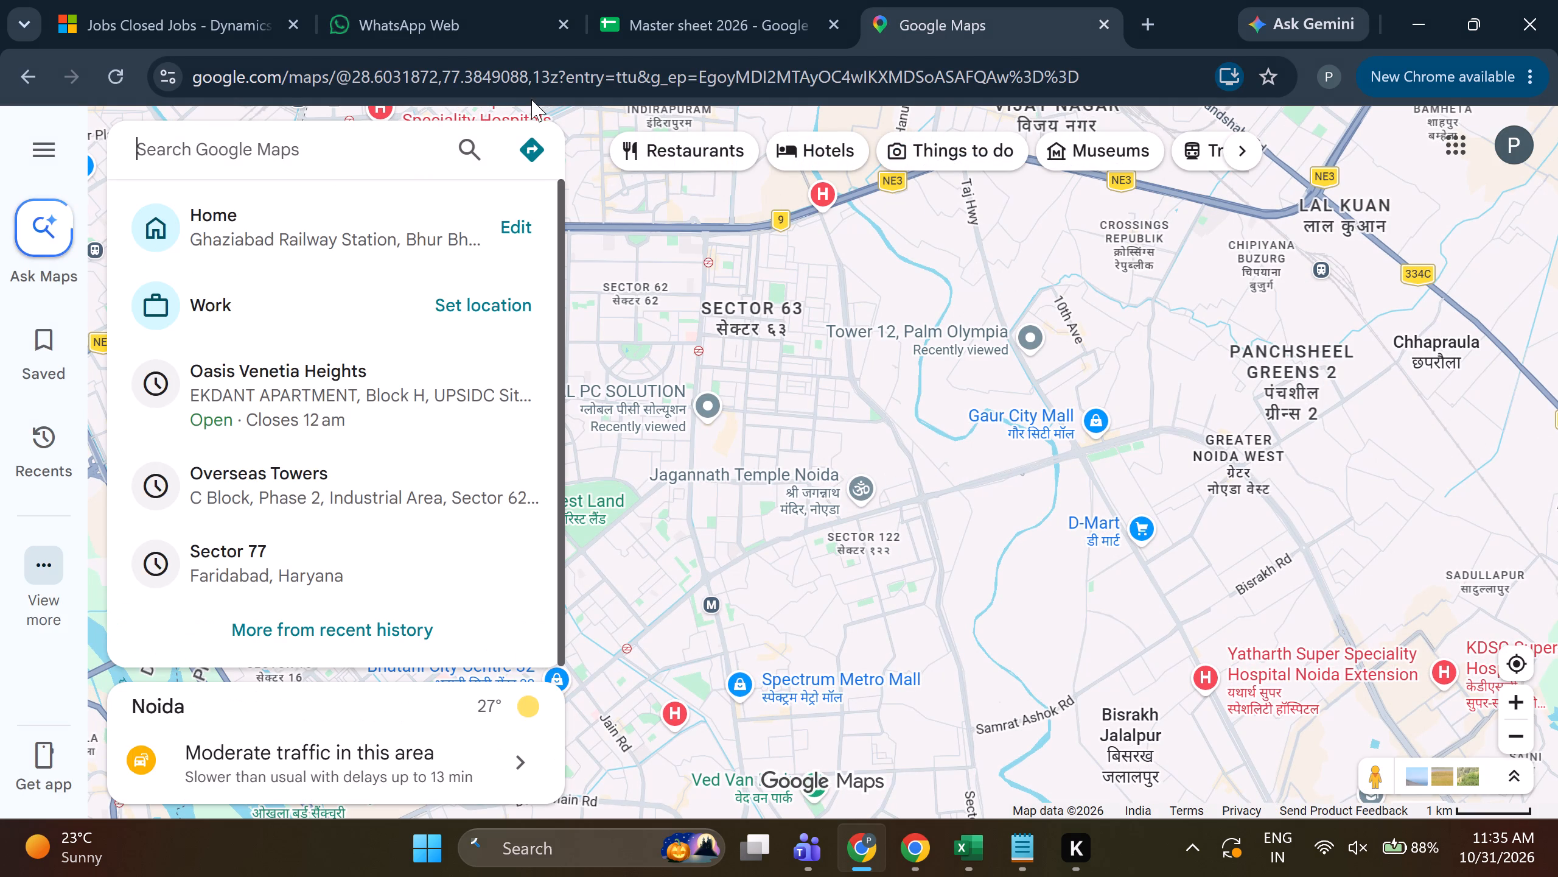
pyautogui.click(533, 153)
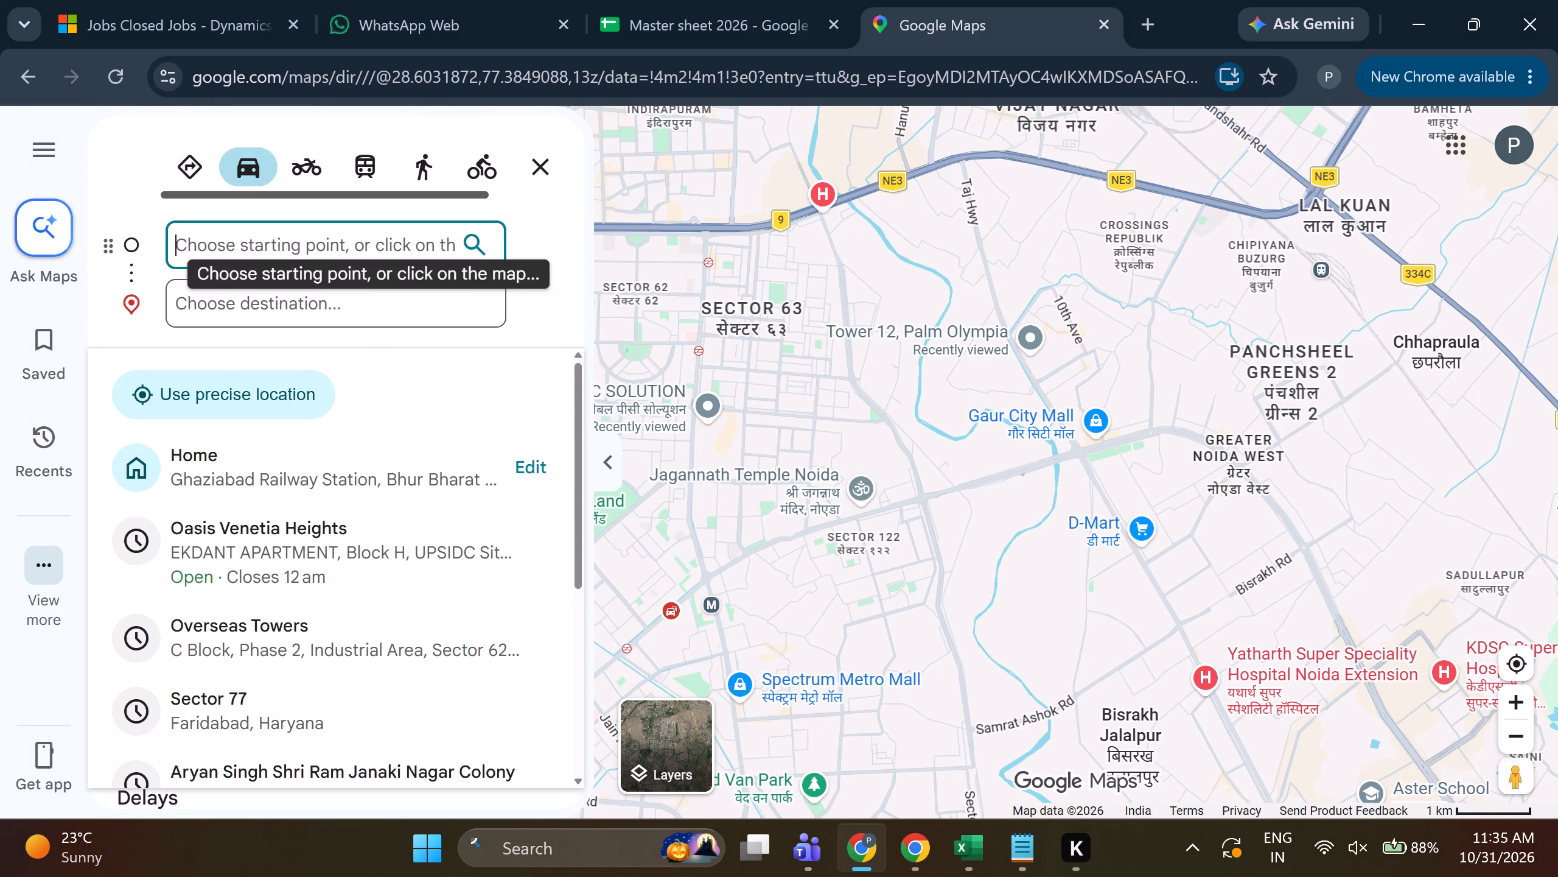
pyautogui.click(203, 402)
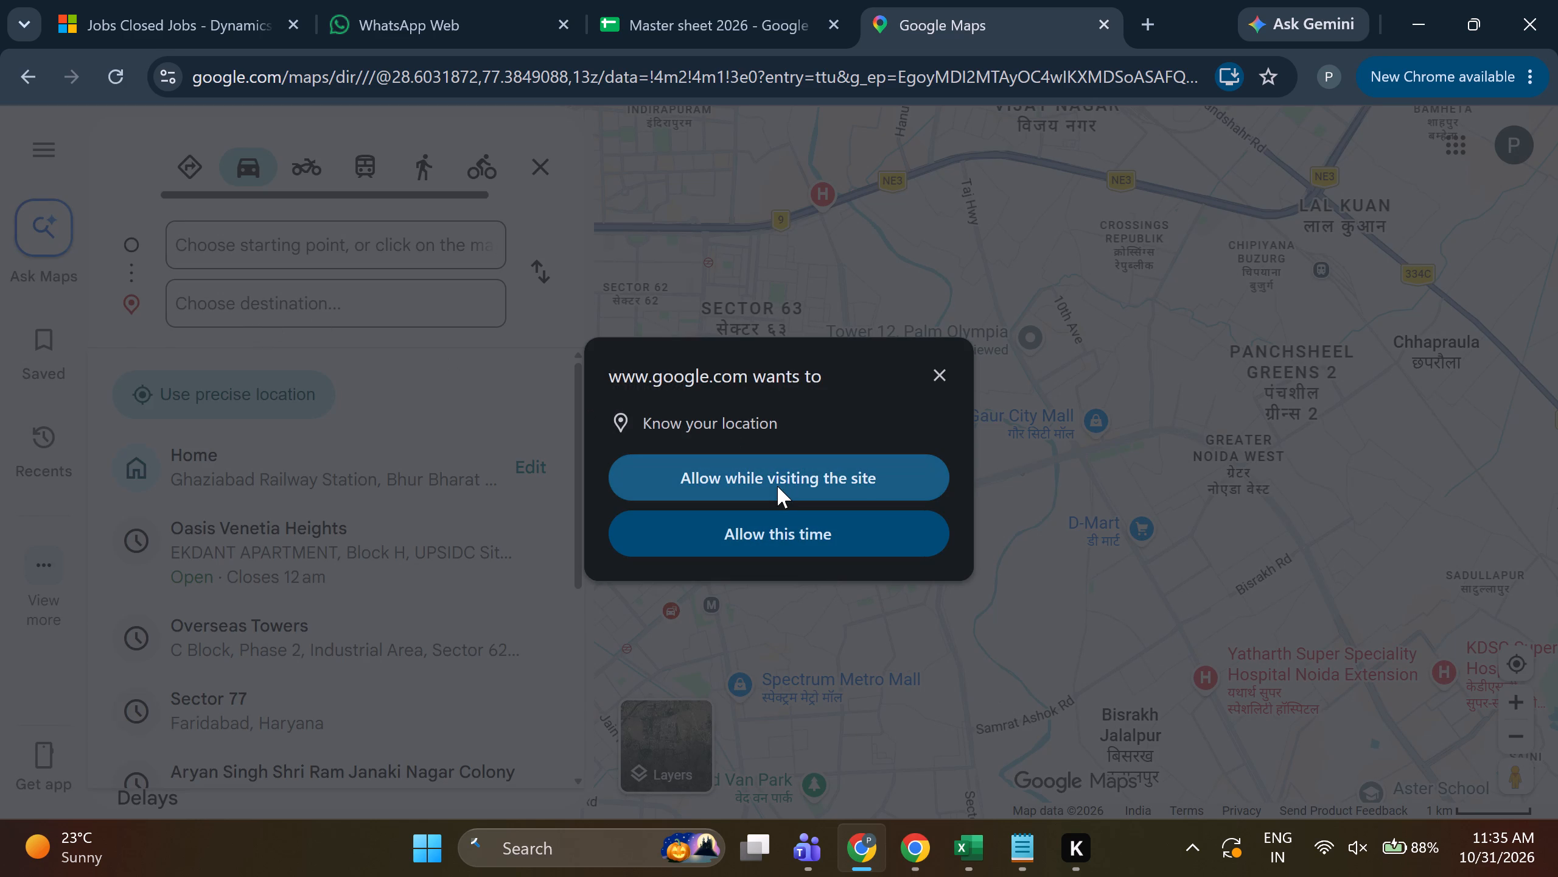
pyautogui.click(777, 486)
pyautogui.click(337, 308)
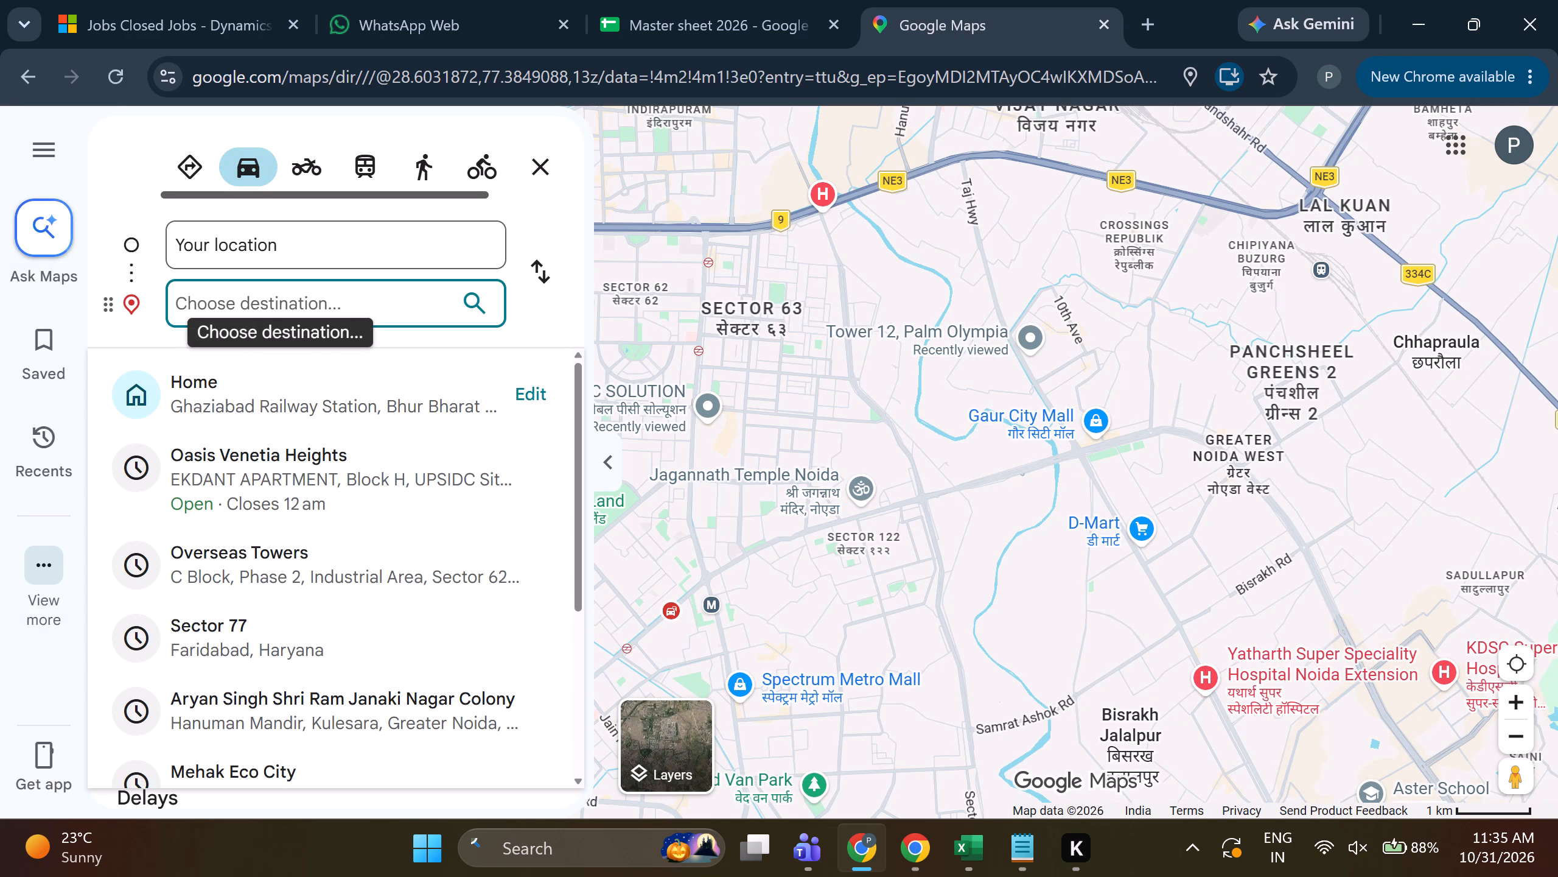
pyautogui.write('GULABHI')
pyautogui.press('space')
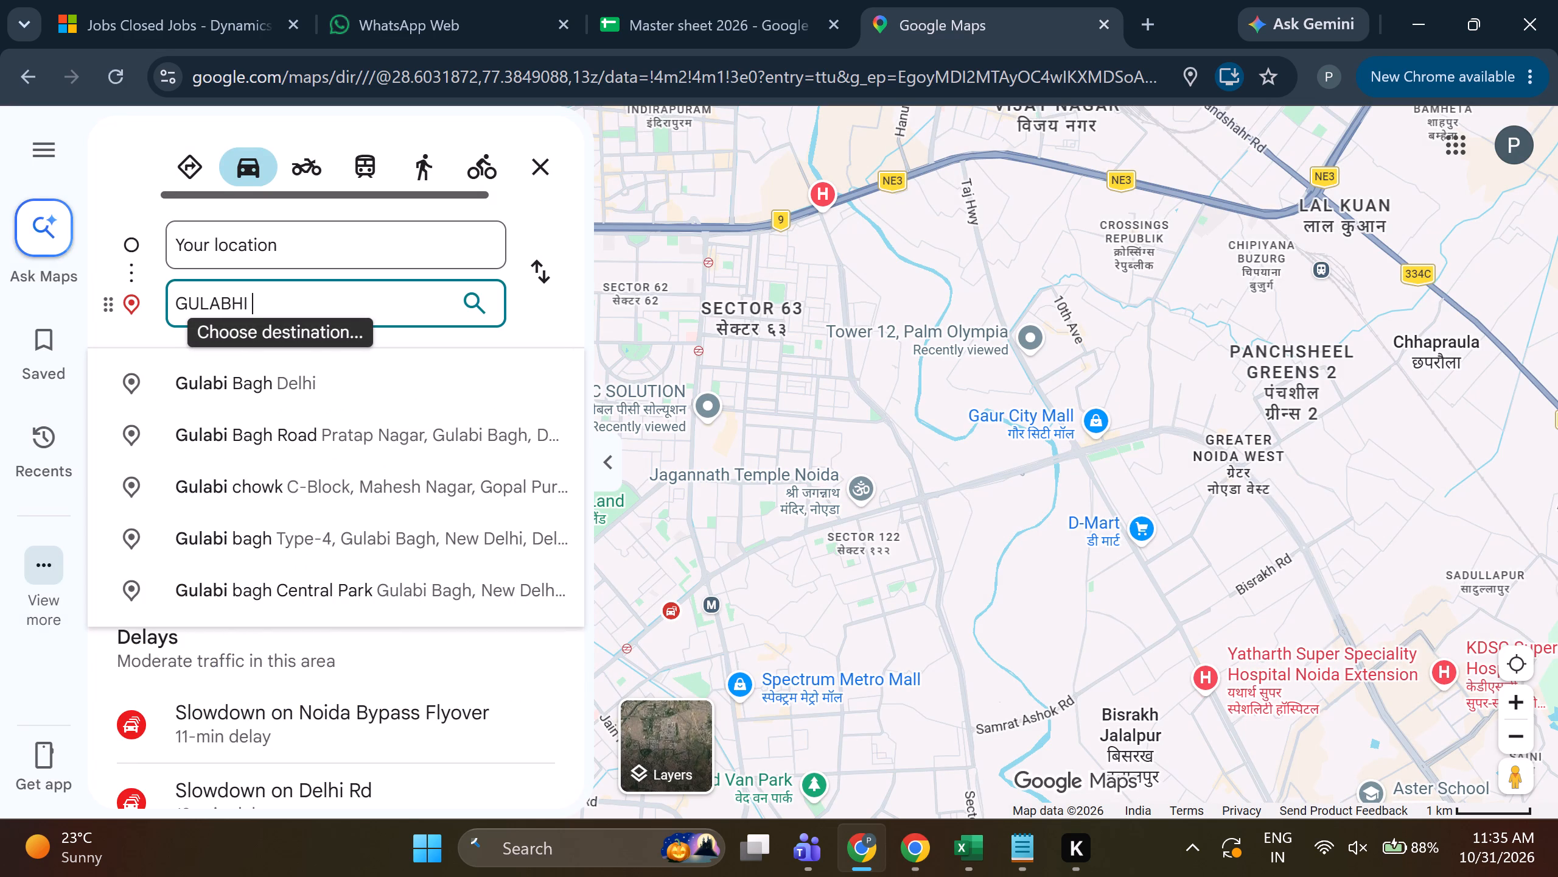
pyautogui.write('BHAG')
pyautogui.press('space')
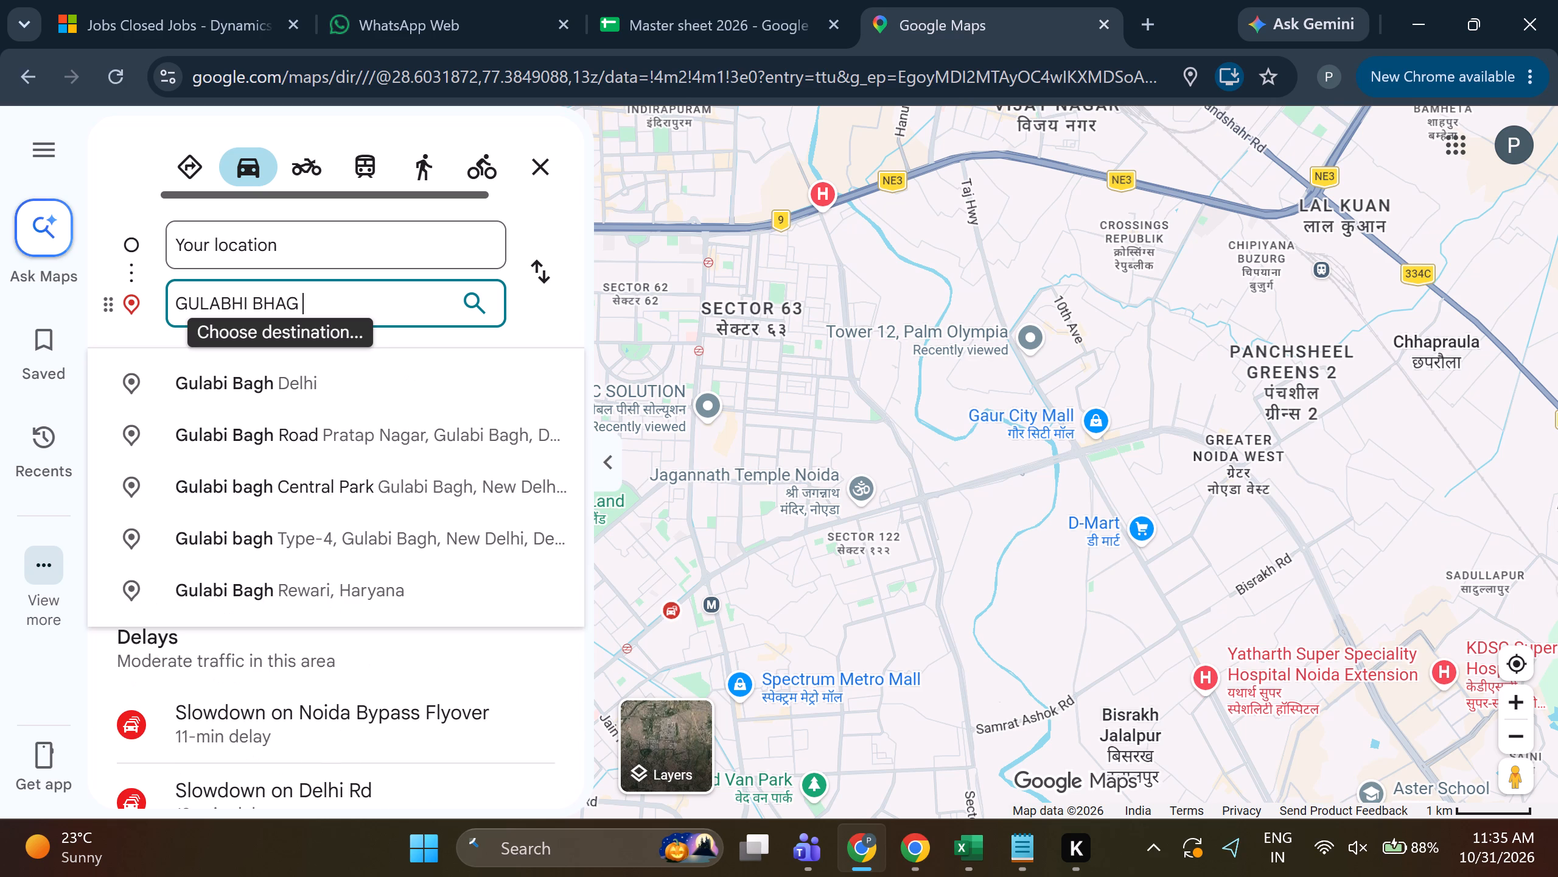
pyautogui.press('Return')
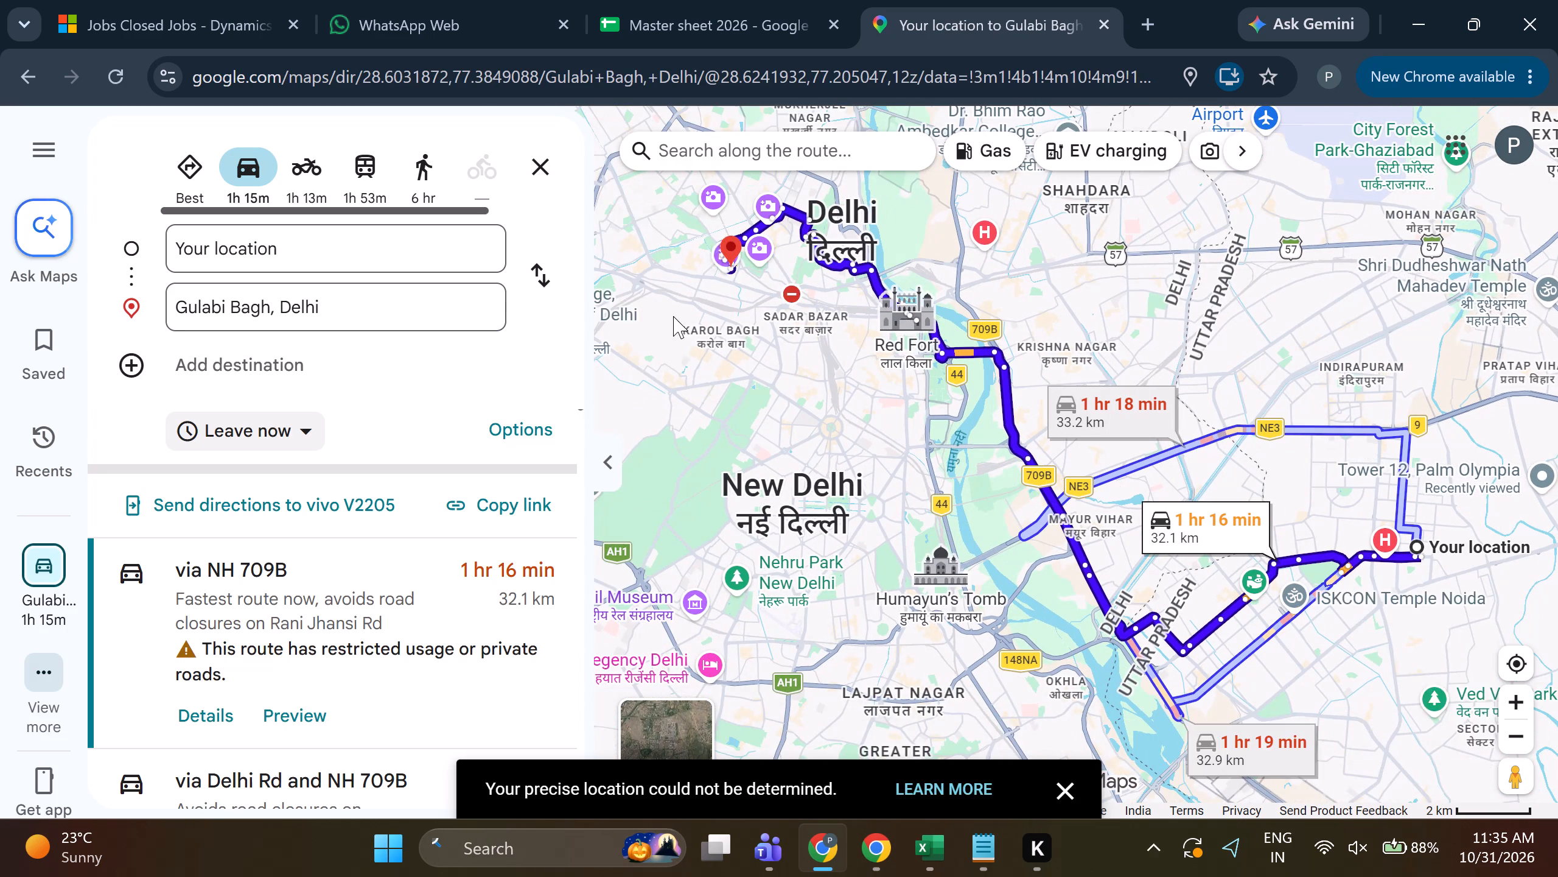
# Examine the map around Gulabi Bagh and the route to it, checking the surrounding Delhi areas both close up and from afar.
pyautogui.moveTo(672, 314); pyautogui.dragTo(730, 415)
pyautogui.scroll(4, 738, 415)
pyautogui.moveTo(755, 373); pyautogui.dragTo(747, 437)
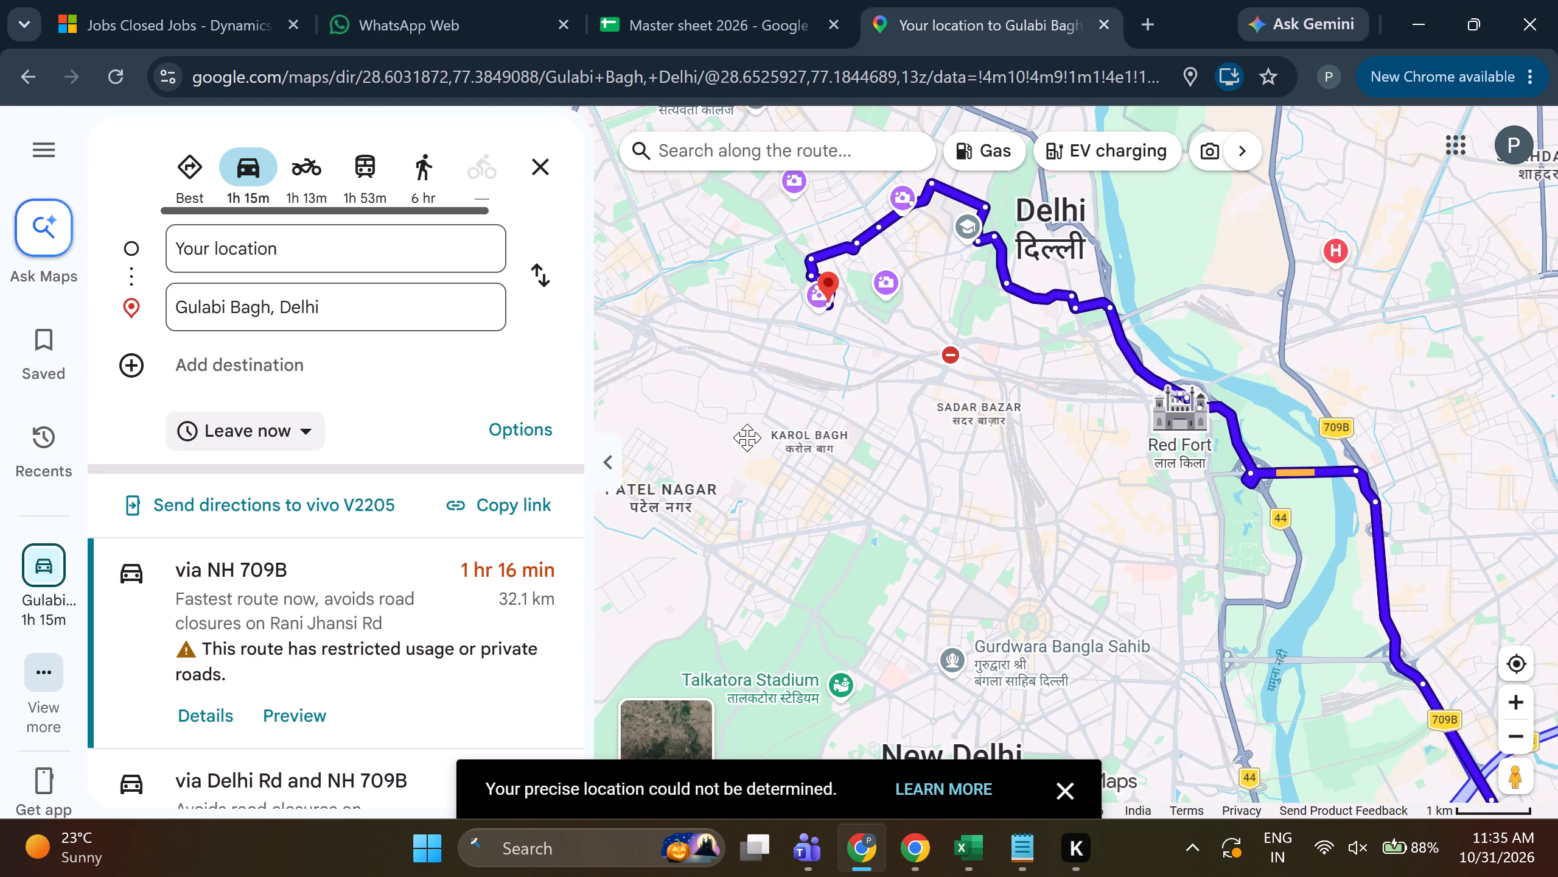
pyautogui.moveTo(747, 437); pyautogui.dragTo(762, 496)
pyautogui.scroll(-5, 761, 471)
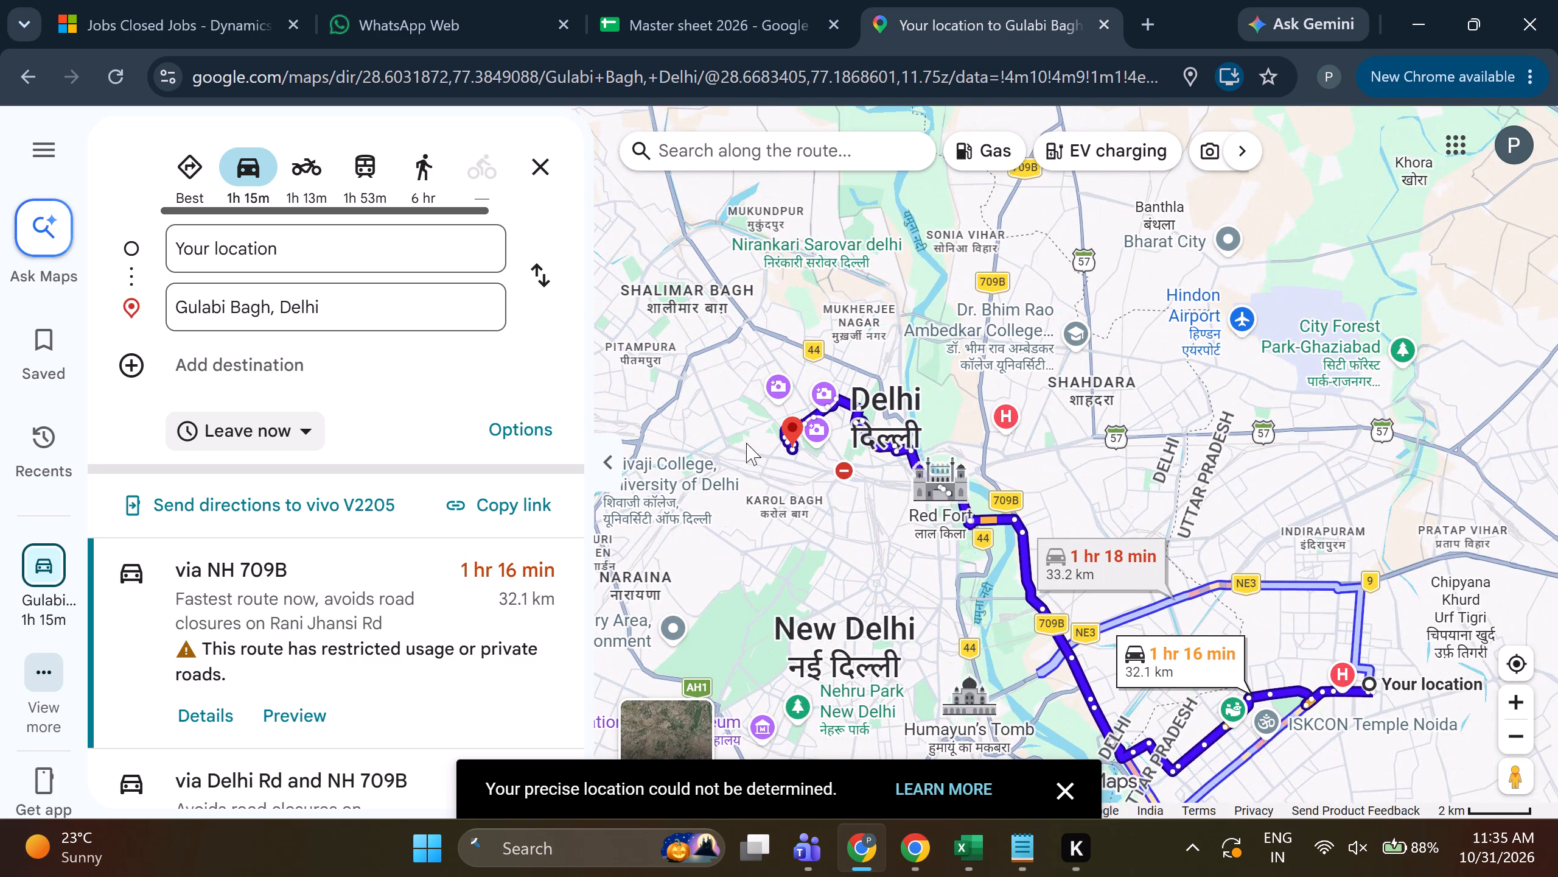
pyautogui.moveTo(734, 446); pyautogui.dragTo(795, 479)
pyautogui.scroll(1, 794, 498)
pyautogui.scroll(-3, 794, 499)
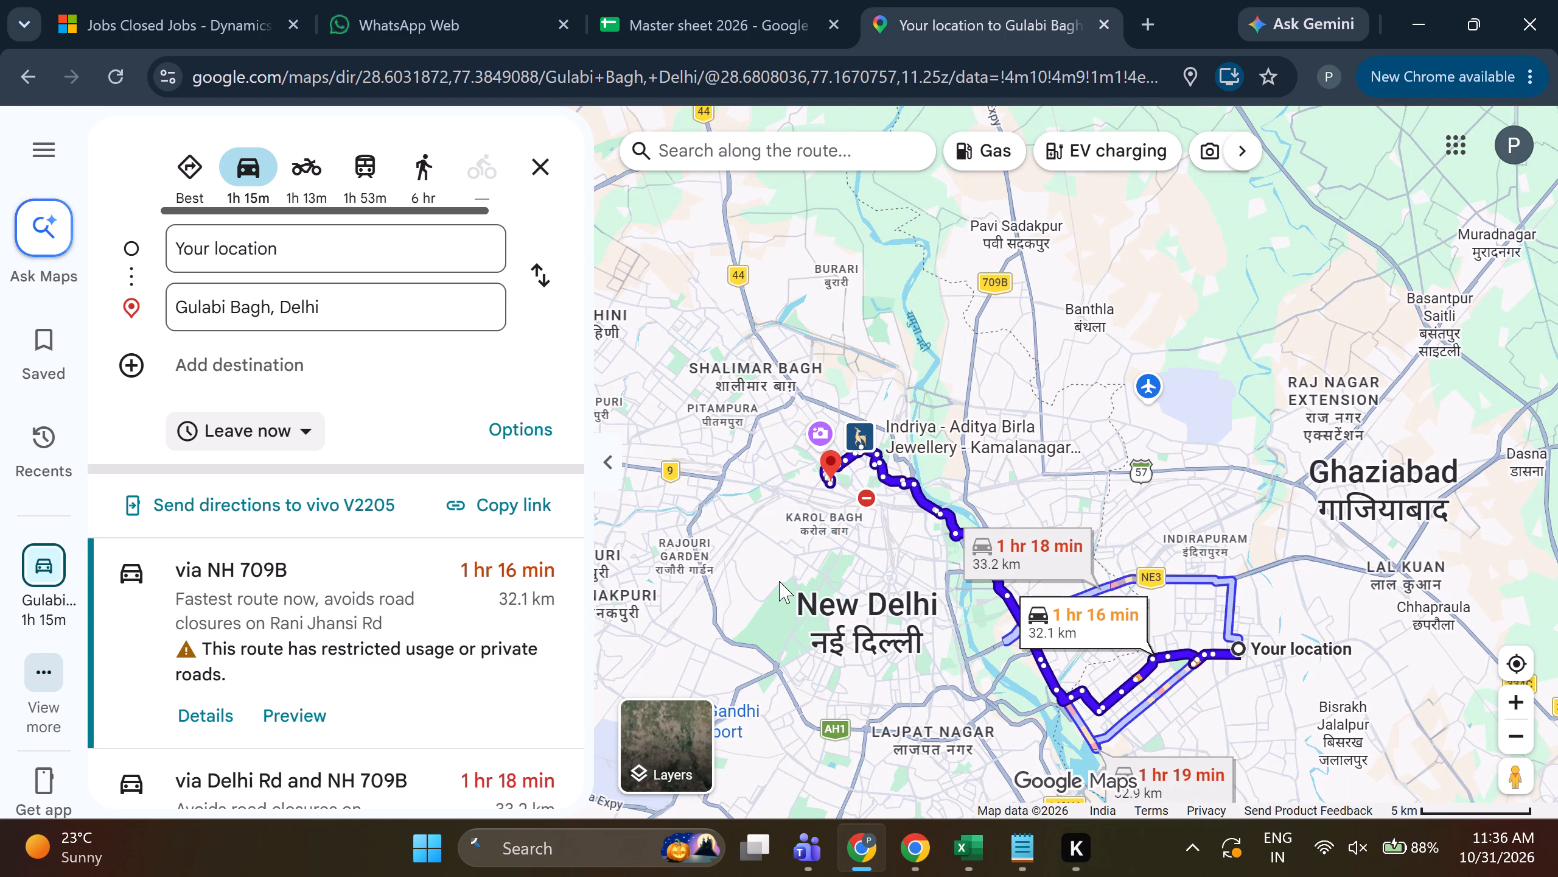
pyautogui.moveTo(744, 481); pyautogui.dragTo(797, 520)
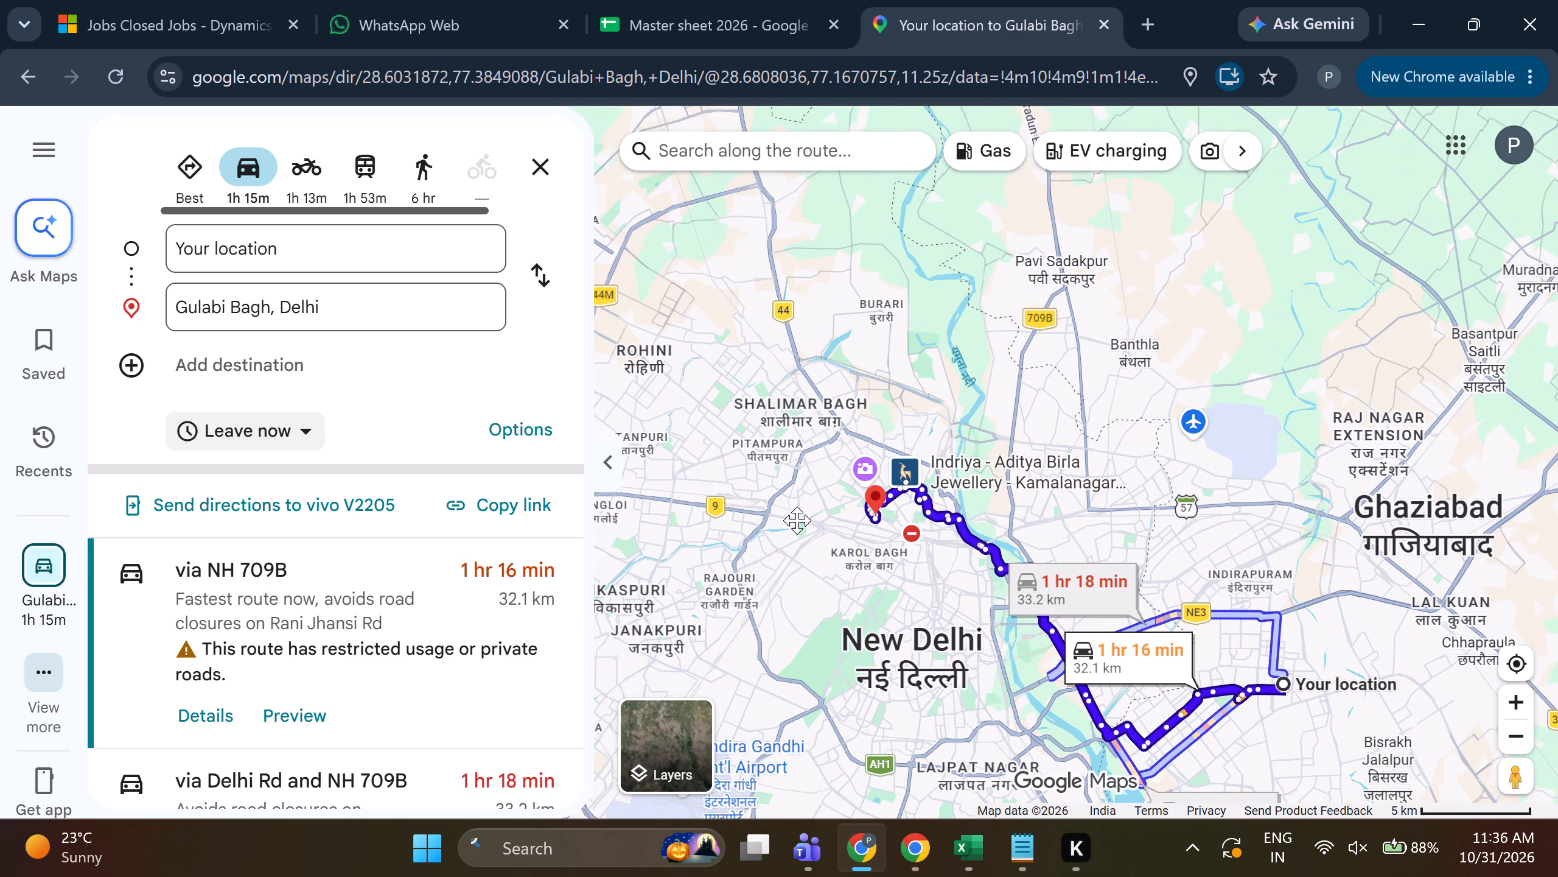
pyautogui.moveTo(797, 520); pyautogui.dragTo(827, 538)
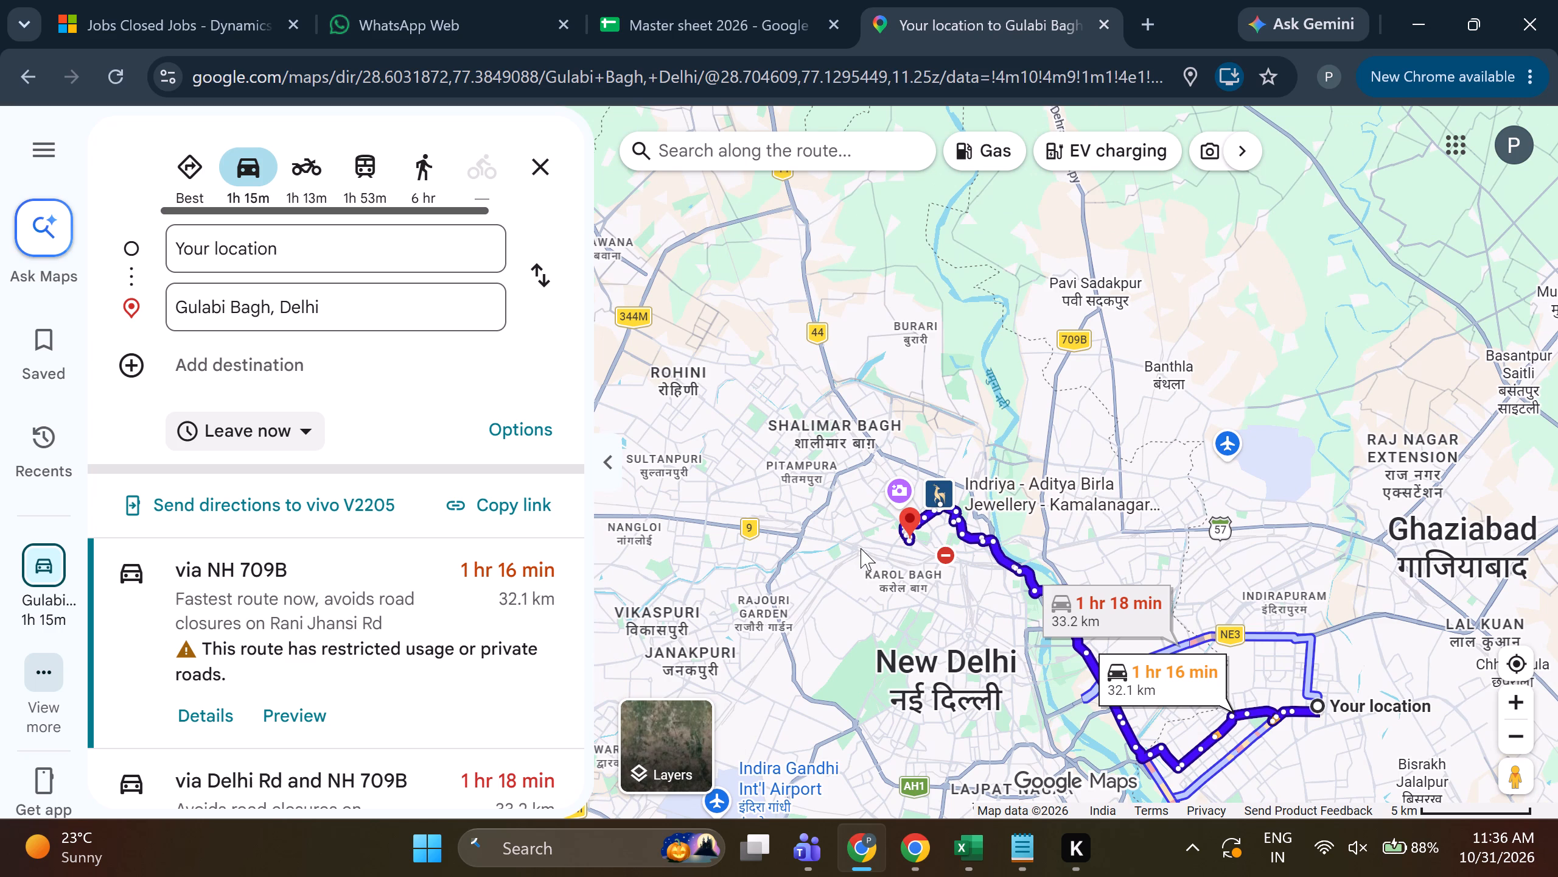
pyautogui.scroll(3, 861, 548)
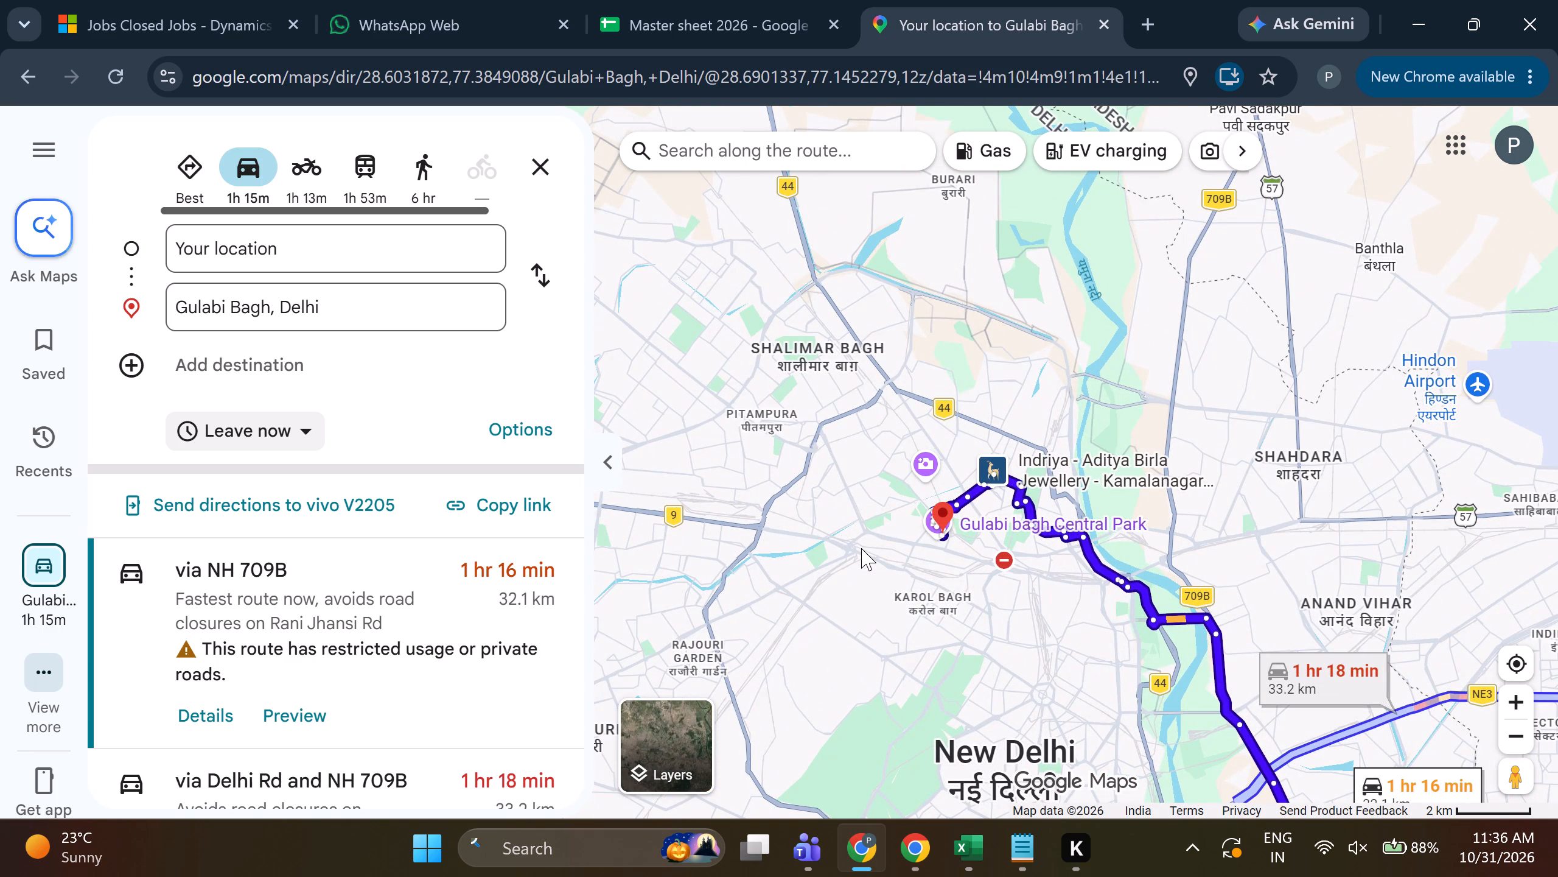
pyautogui.scroll(5, 861, 548)
pyautogui.scroll(7, 1035, 535)
pyautogui.moveTo(1178, 545); pyautogui.dragTo(1038, 582)
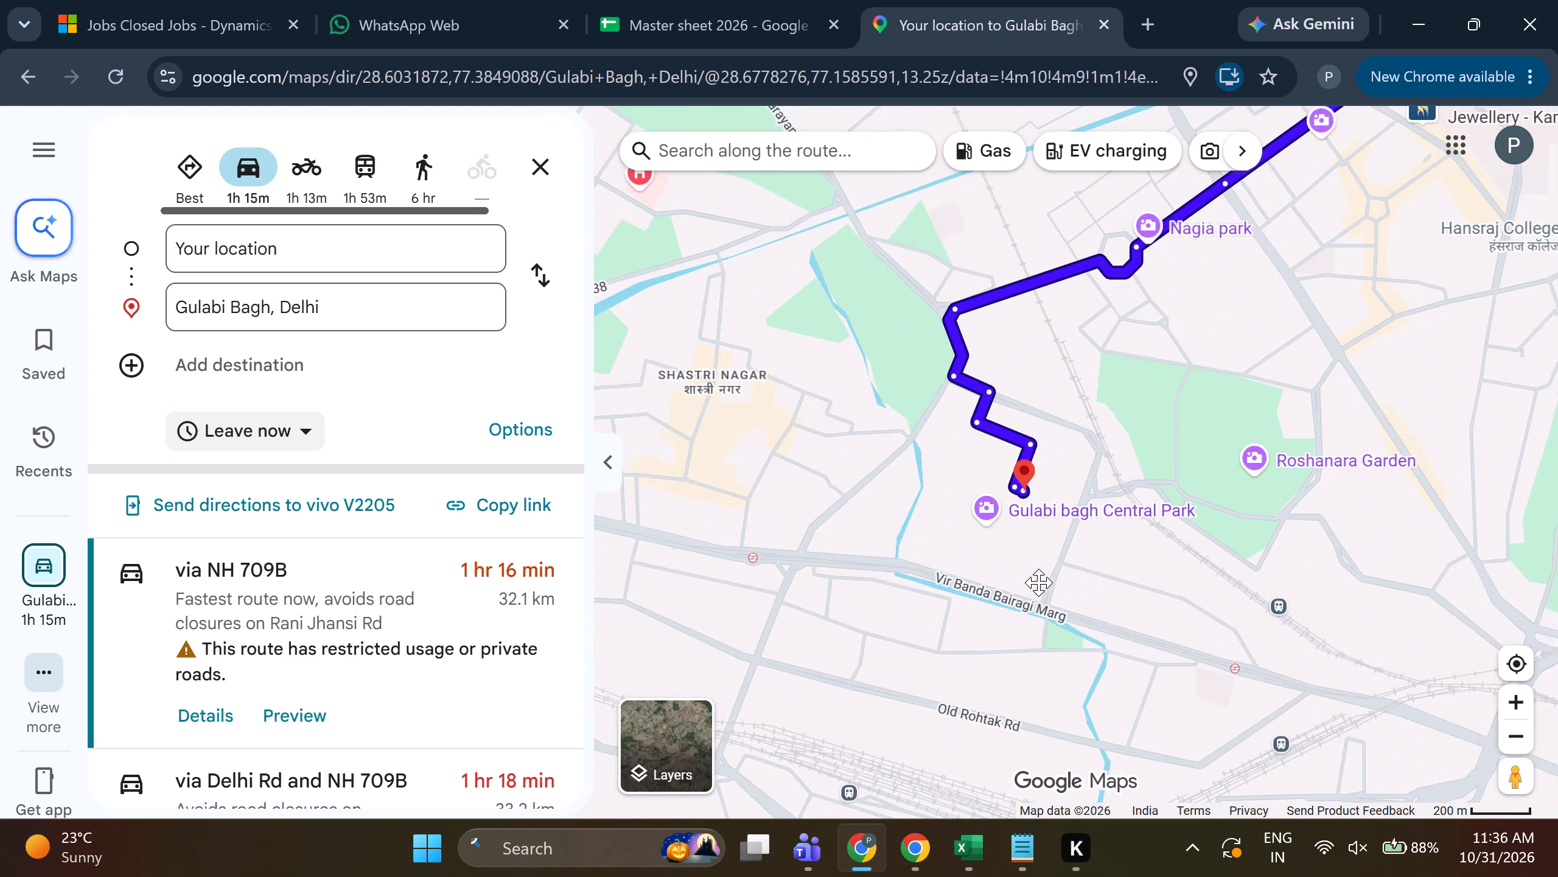
pyautogui.moveTo(1038, 582); pyautogui.dragTo(1004, 588)
pyautogui.scroll(8, 852, 594)
pyautogui.scroll(-11, 1038, 516)
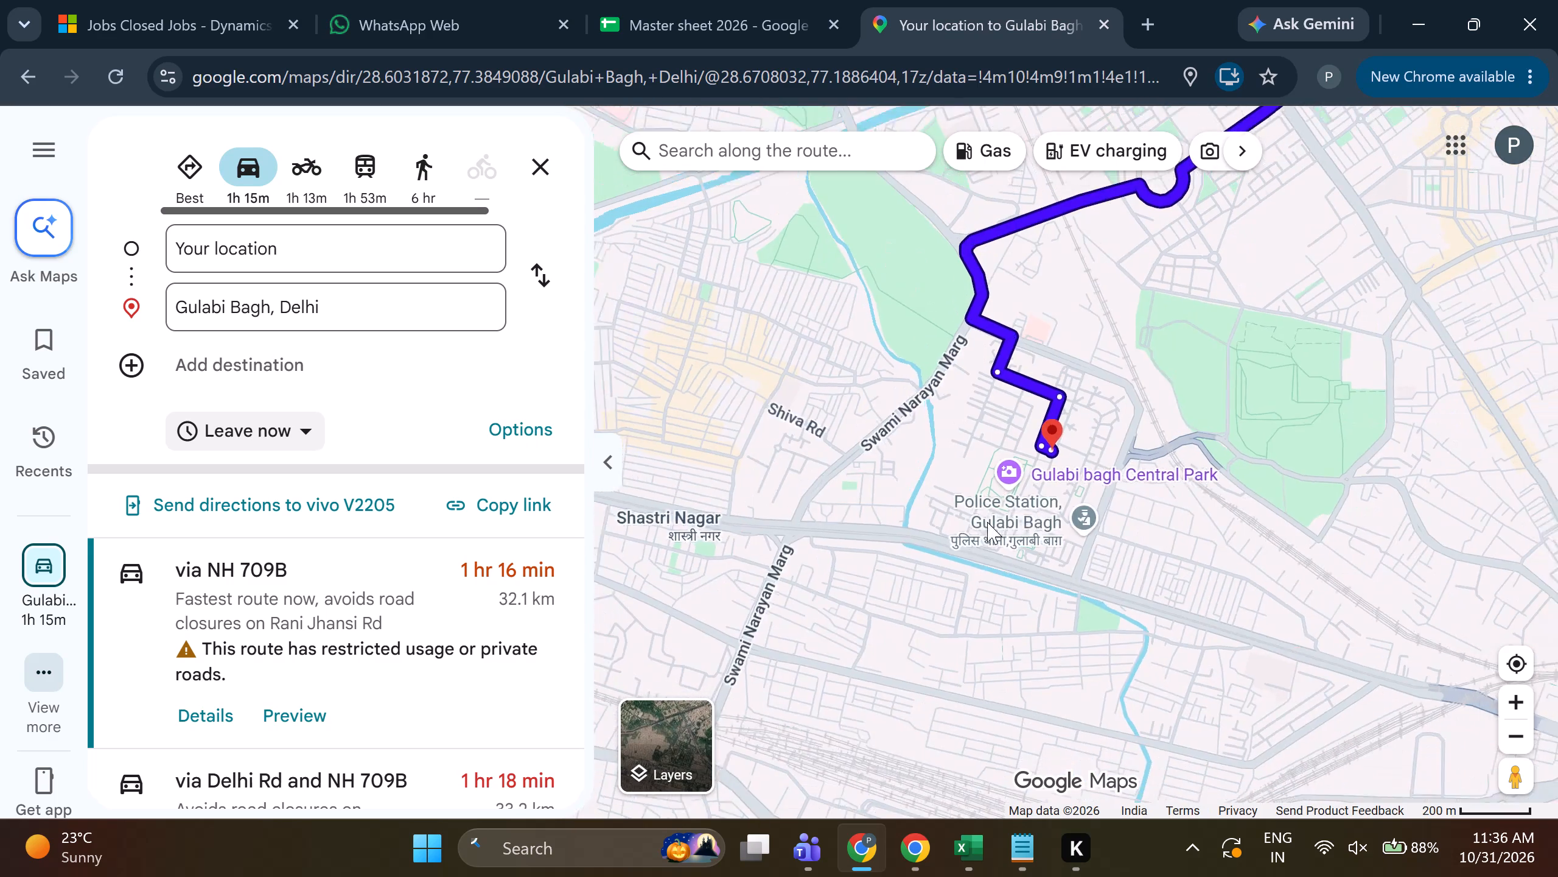
pyautogui.scroll(-2, 987, 522)
pyautogui.scroll(-6, 892, 527)
pyautogui.scroll(-5, 1045, 504)
pyautogui.scroll(-4, 974, 530)
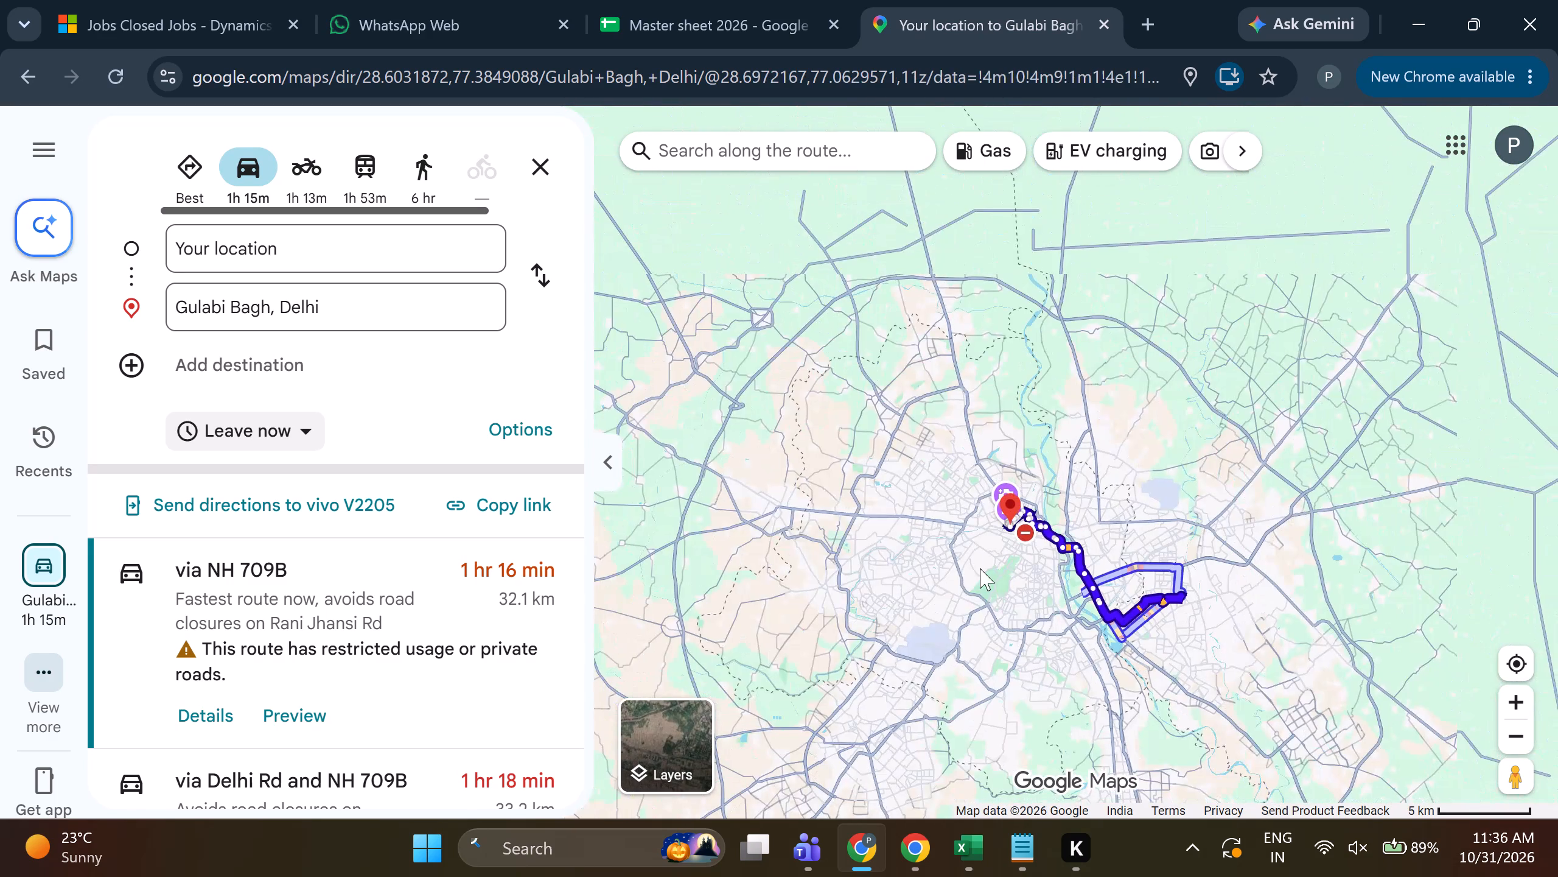
pyautogui.scroll(3, 1005, 547)
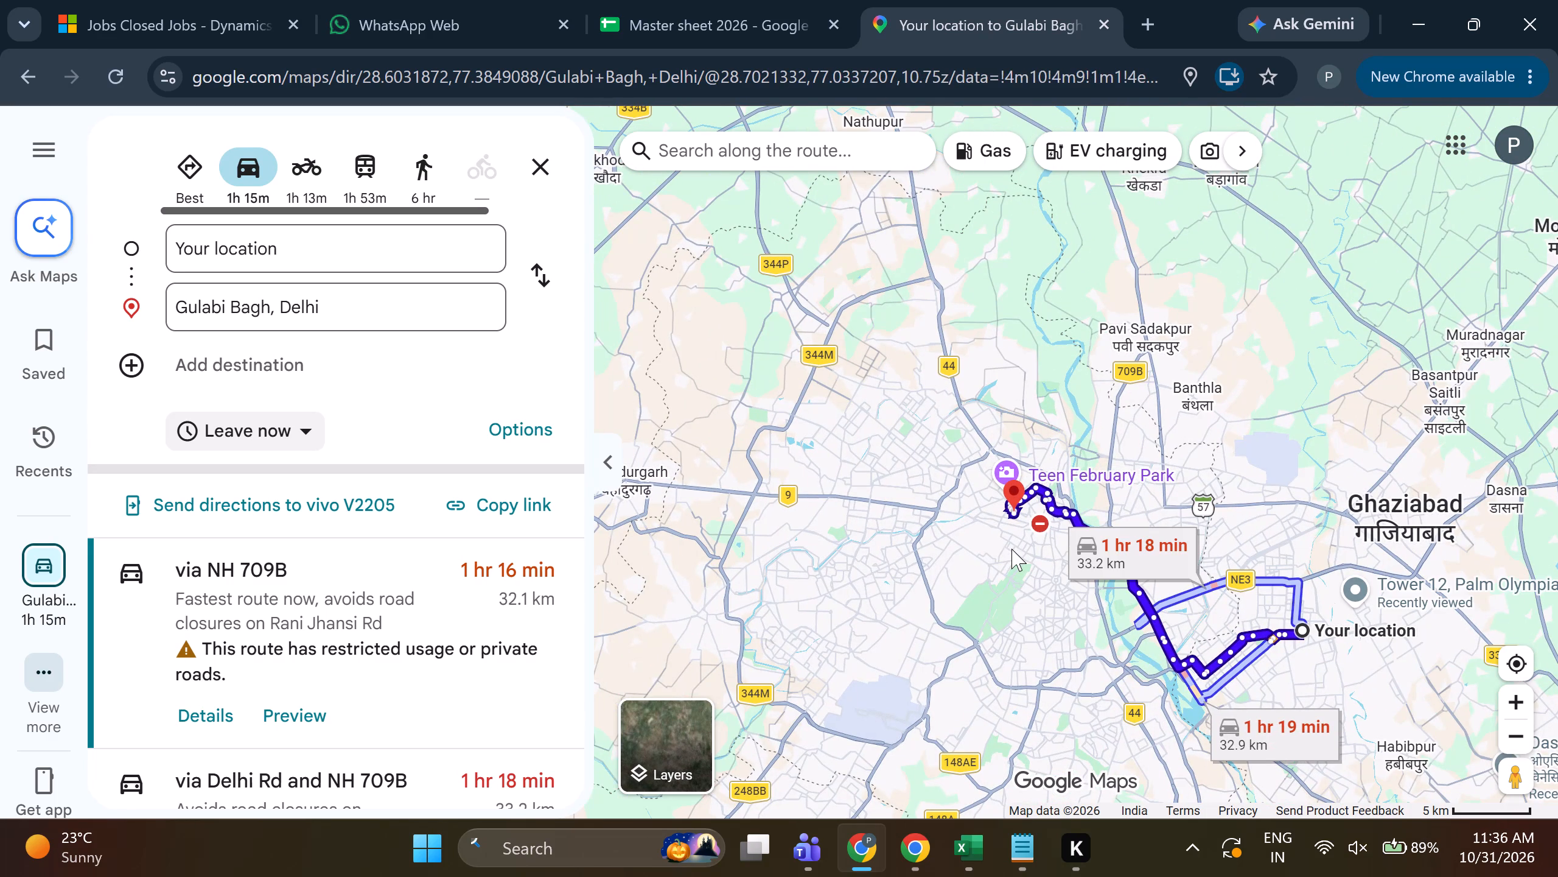
pyautogui.scroll(4, 1011, 549)
pyautogui.moveTo(985, 537); pyautogui.dragTo(824, 575)
pyautogui.scroll(1, 892, 566)
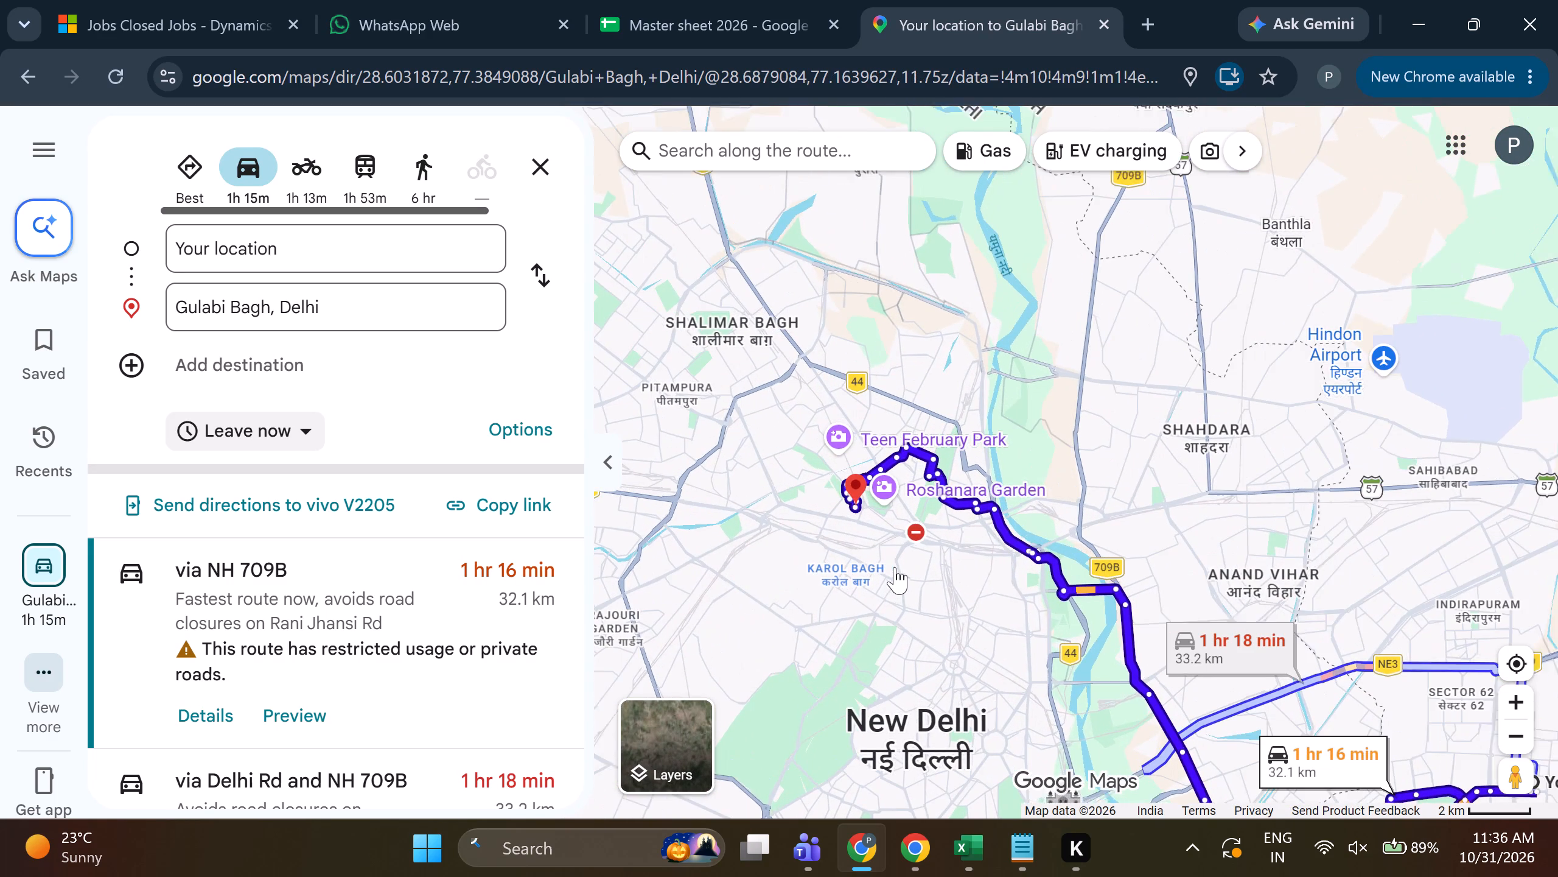
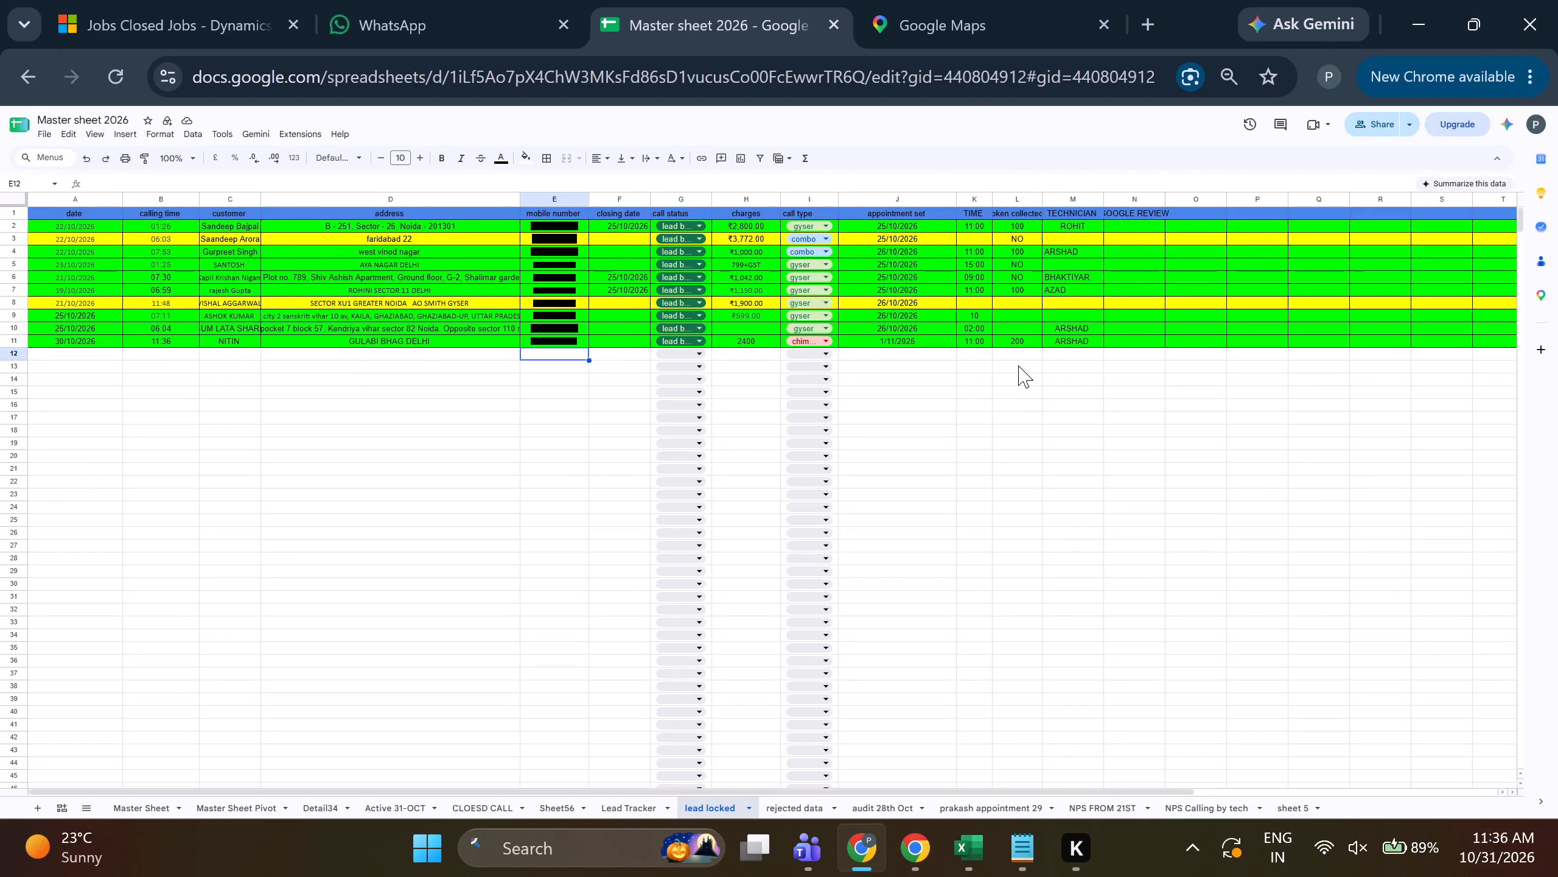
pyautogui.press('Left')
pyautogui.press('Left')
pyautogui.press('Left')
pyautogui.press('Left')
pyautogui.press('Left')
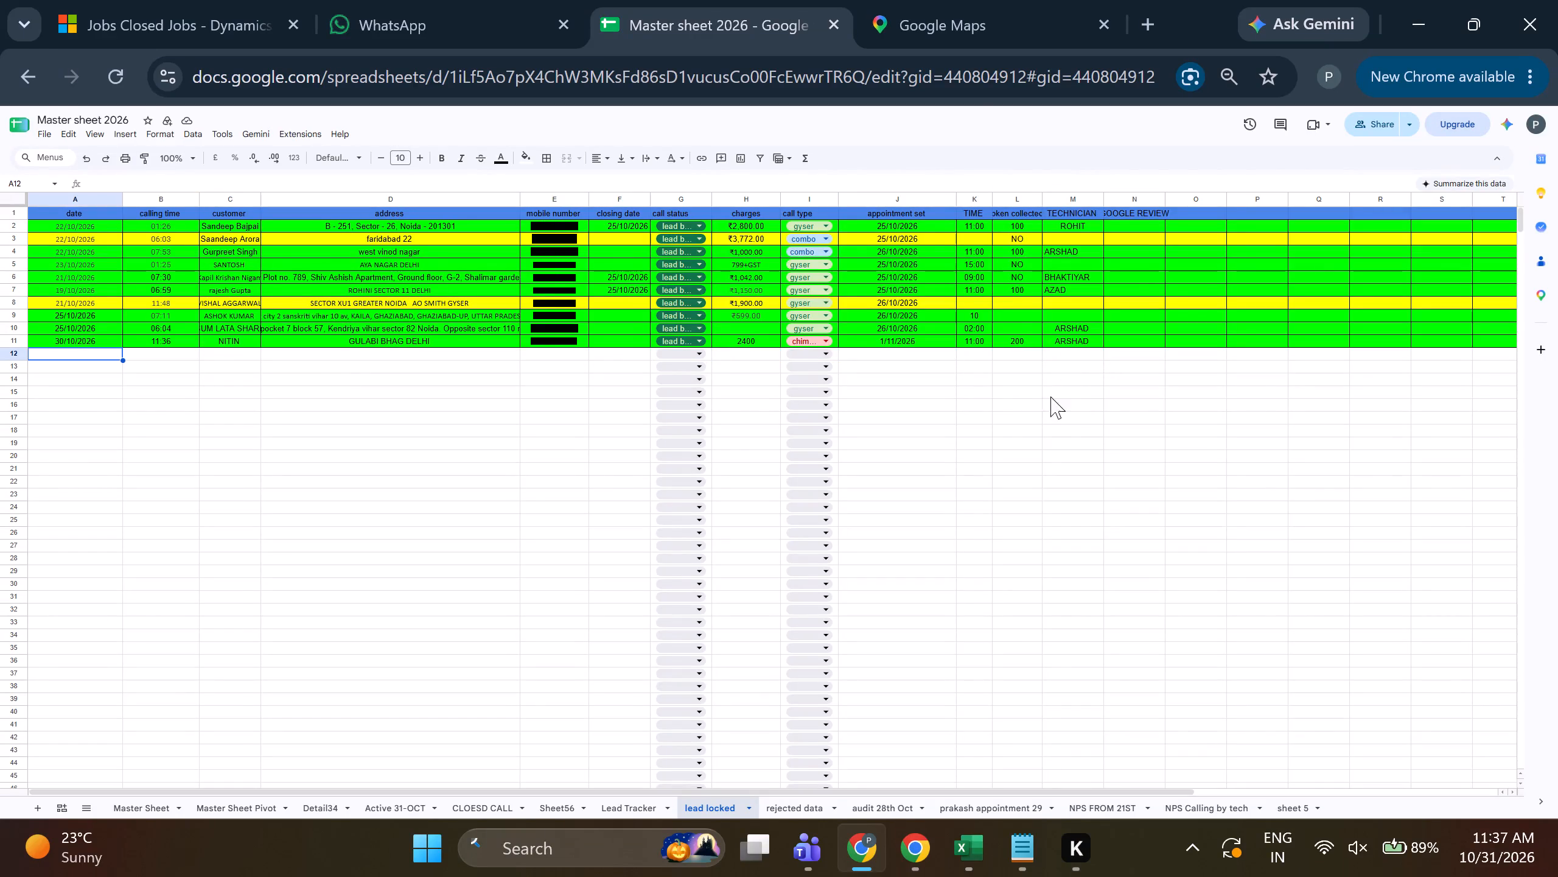
# Mark the token collected as NO for the Greater Noida AO Smith gyser lead in row 8.
pyautogui.click(972, 301)
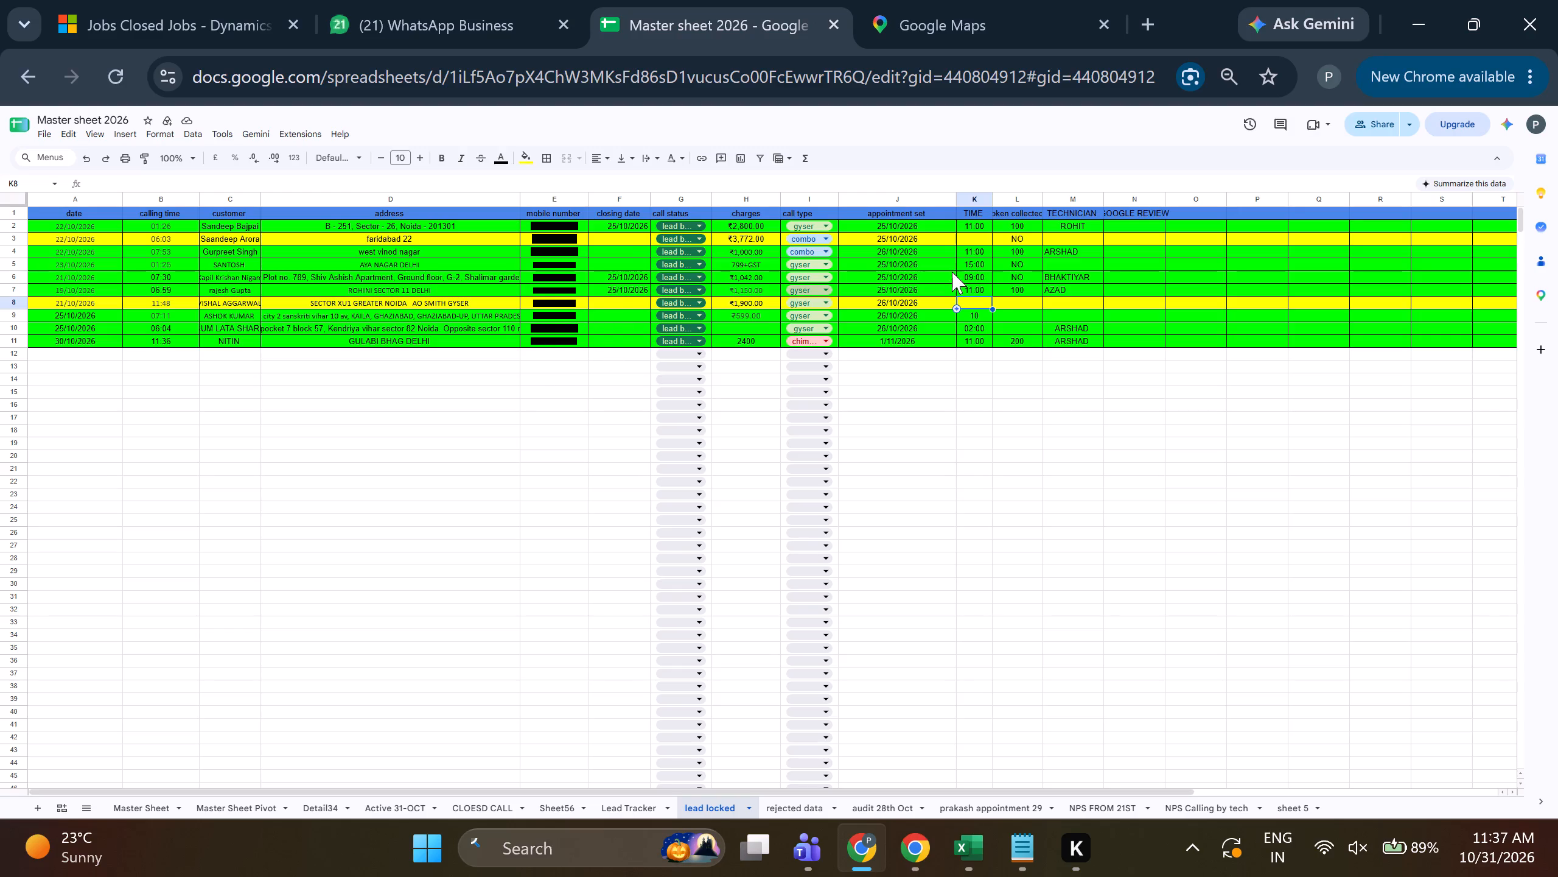
pyautogui.click(1008, 301)
pyautogui.click(969, 303)
pyautogui.click(1017, 311)
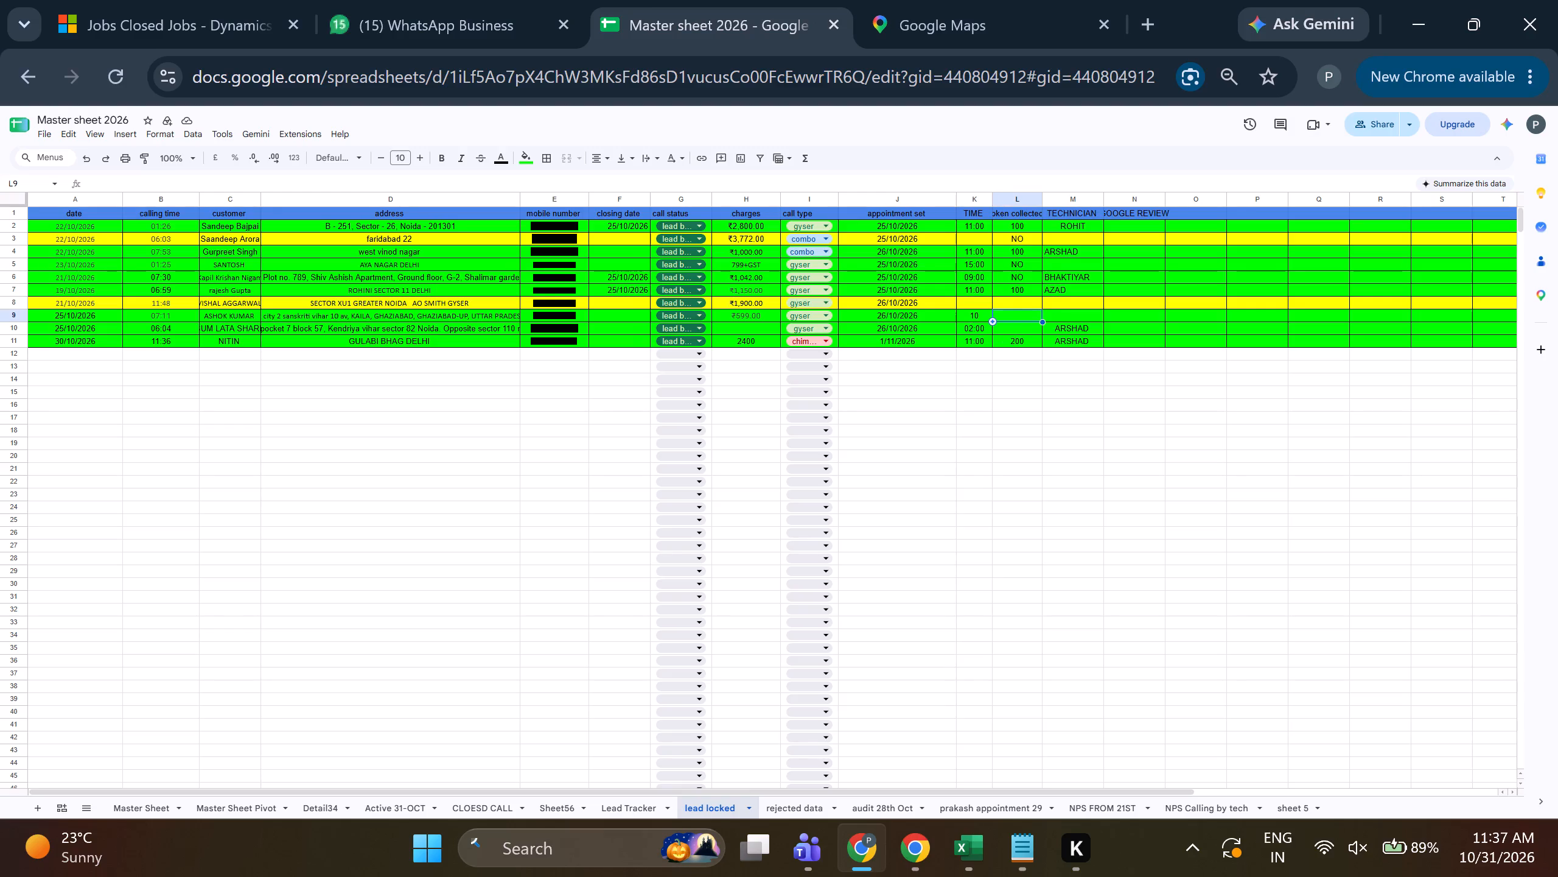
pyautogui.click(1018, 304)
pyautogui.write('NO')
pyautogui.press('Left')
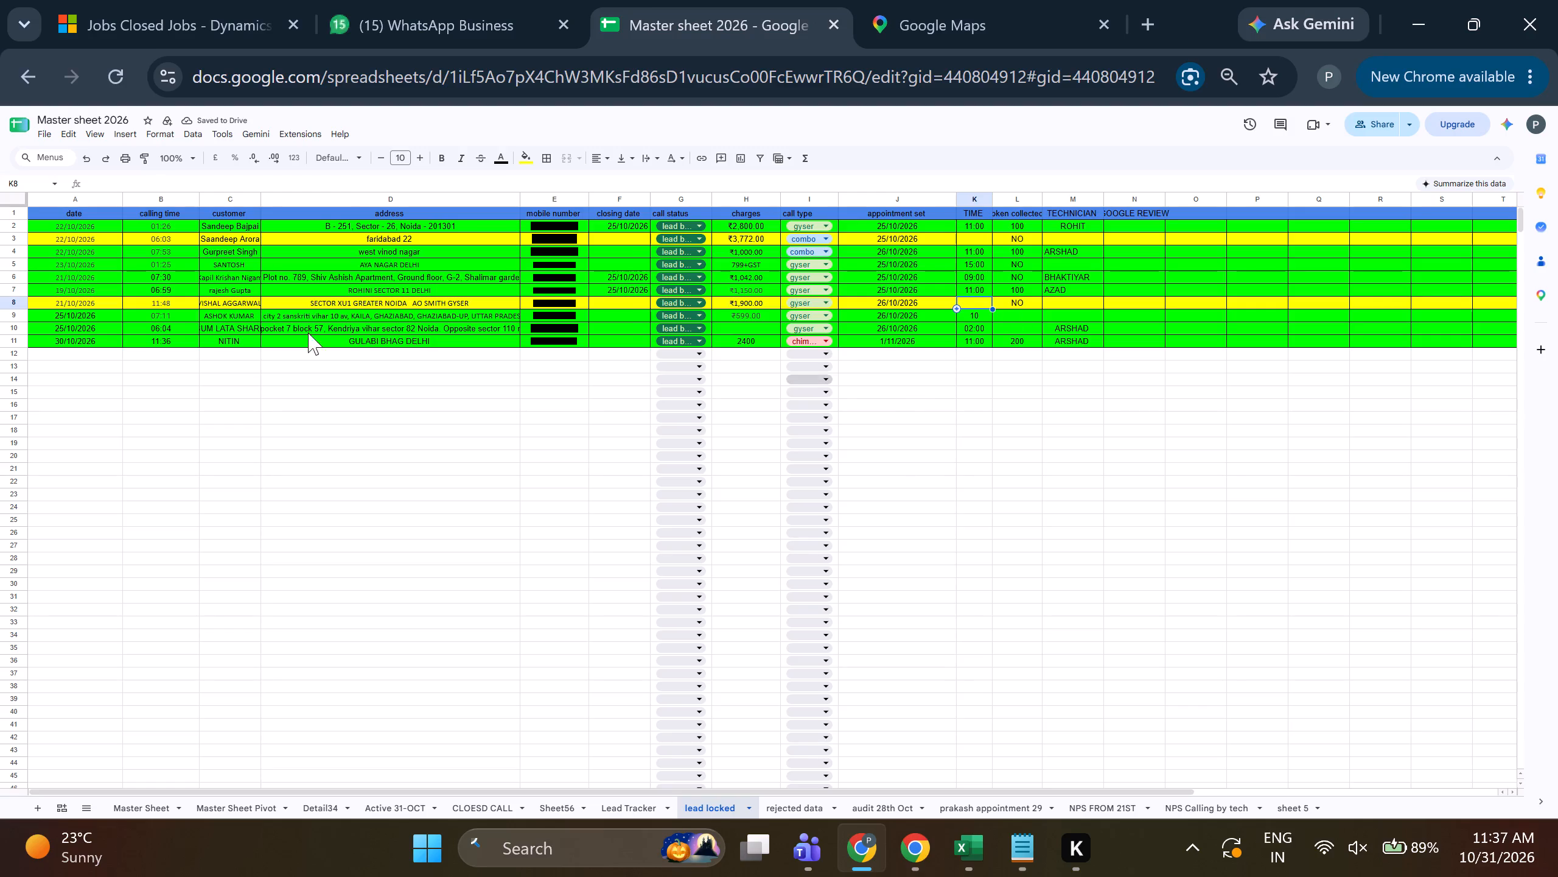
# Fill the entire Greater Noida lead row, row 8, with the same bright green as the other booked leads.
pyautogui.click(3, 306)
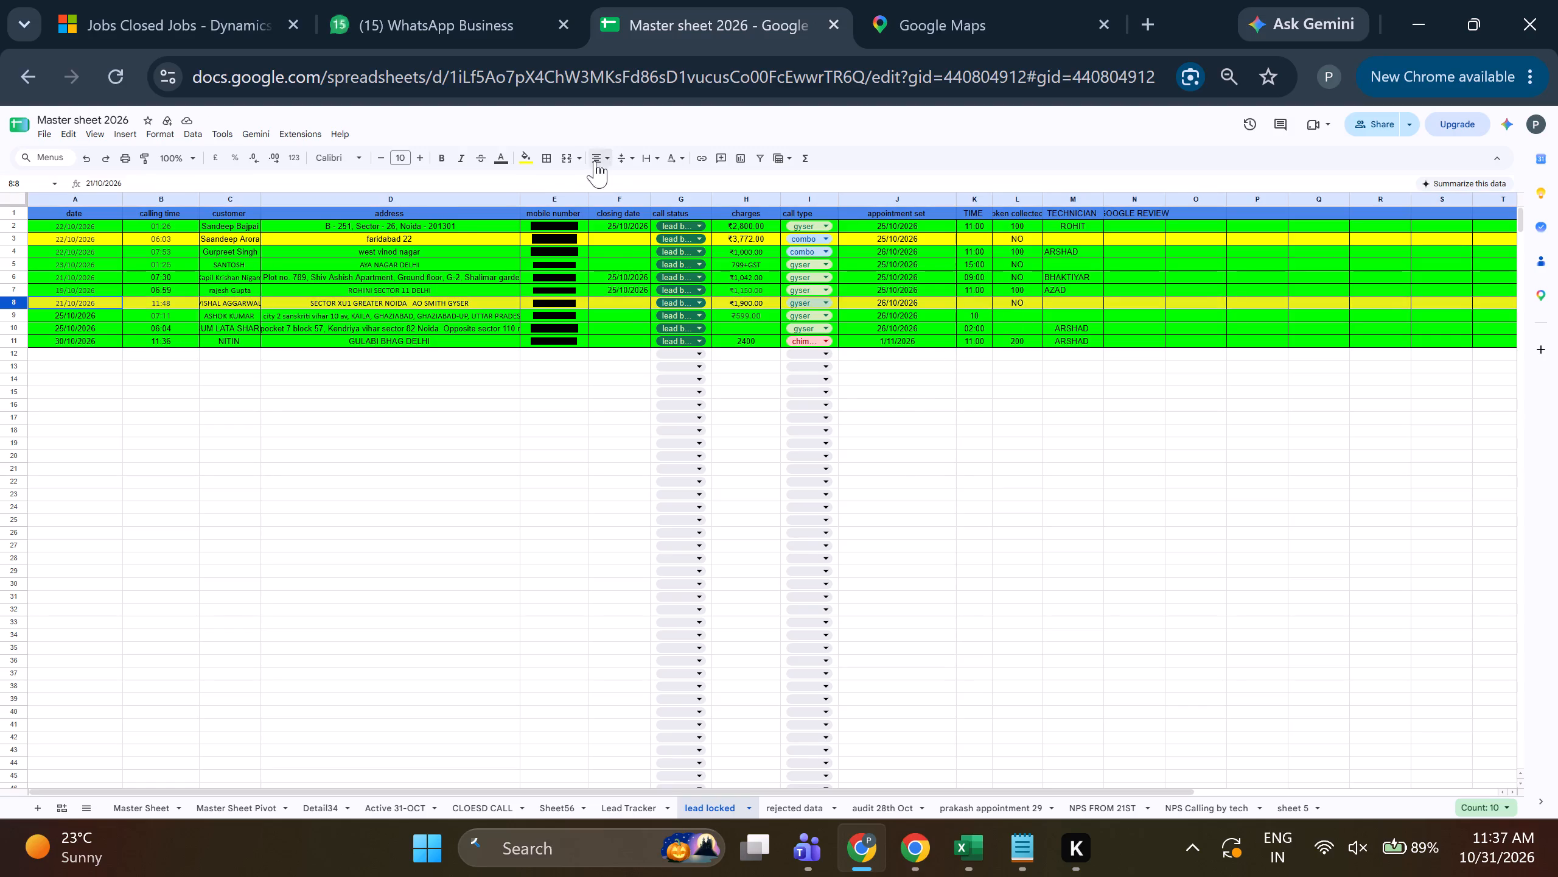
pyautogui.click(533, 166)
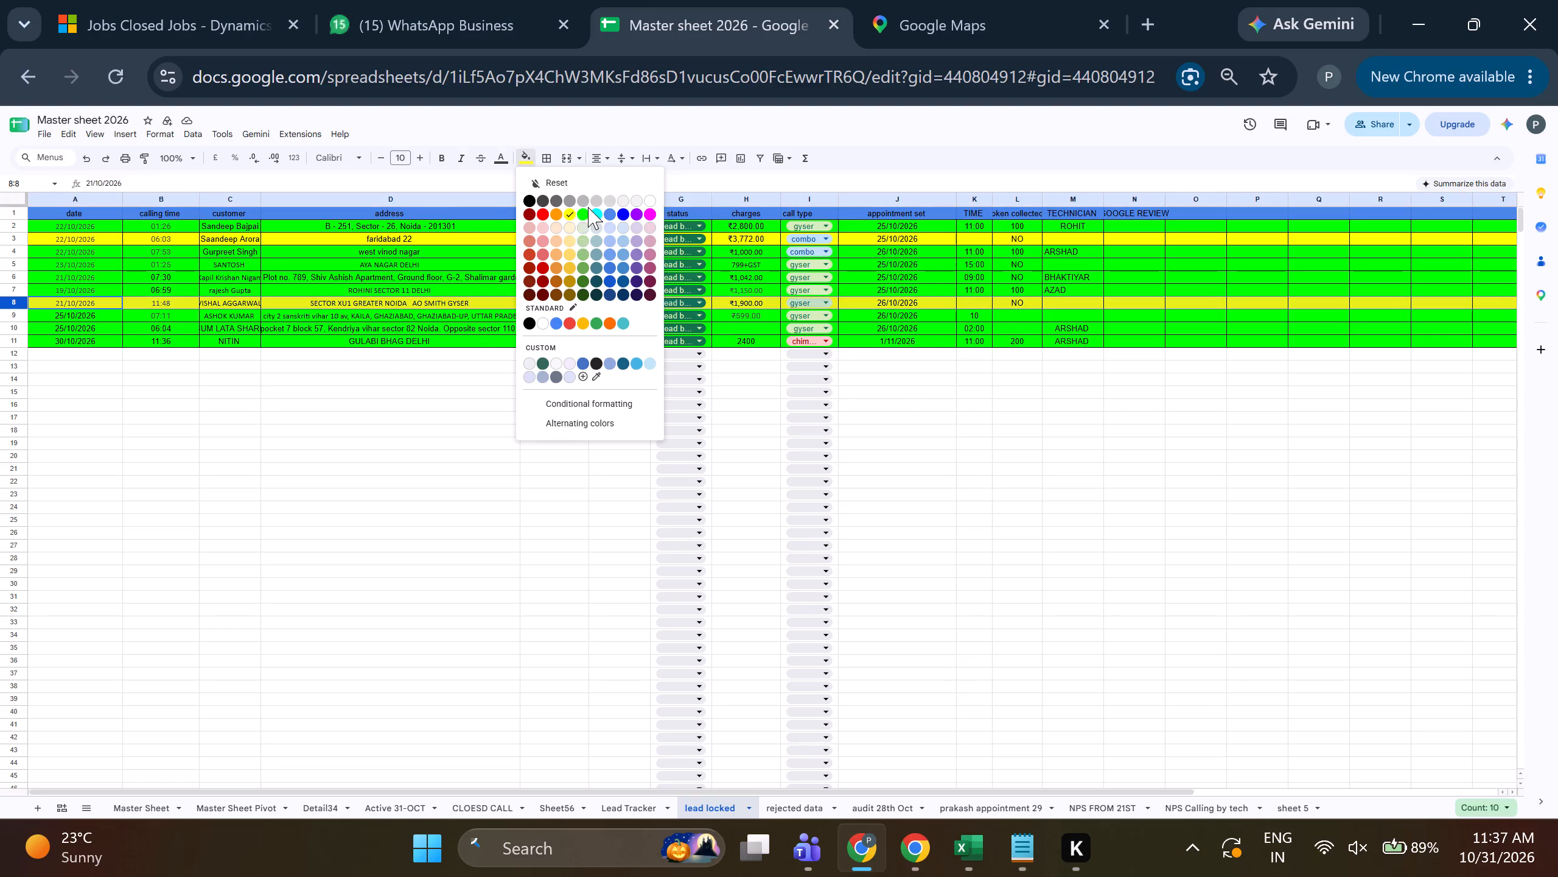
pyautogui.click(588, 207)
pyautogui.click(531, 166)
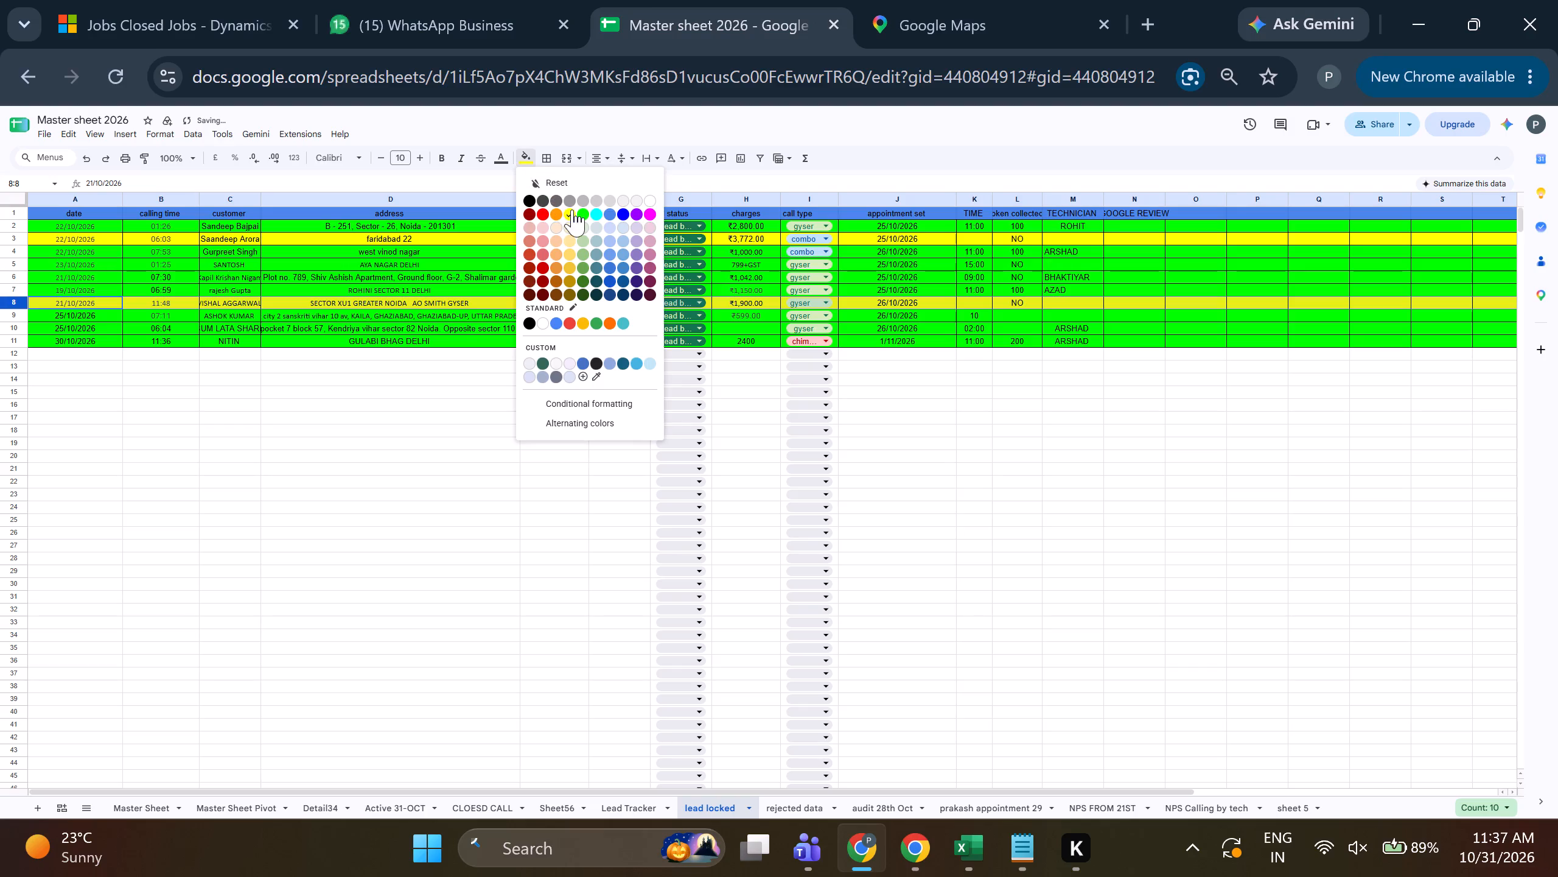
pyautogui.click(582, 213)
pyautogui.click(528, 367)
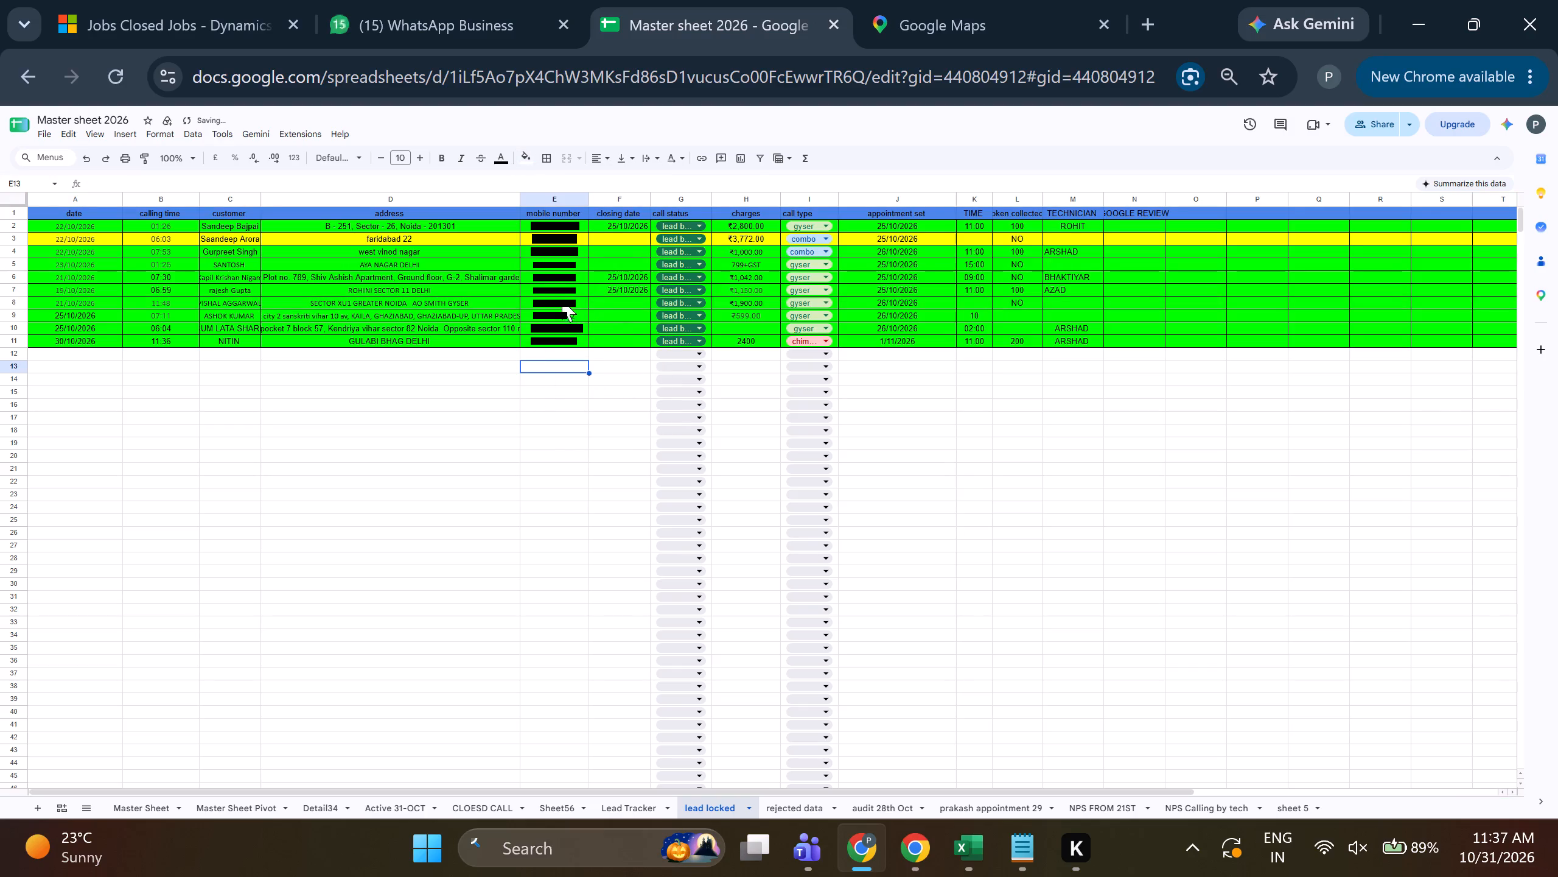
# Enter BHAKTIYAR as the technician for the Greater Noida gyser lead in row 8.
pyautogui.click(557, 290)
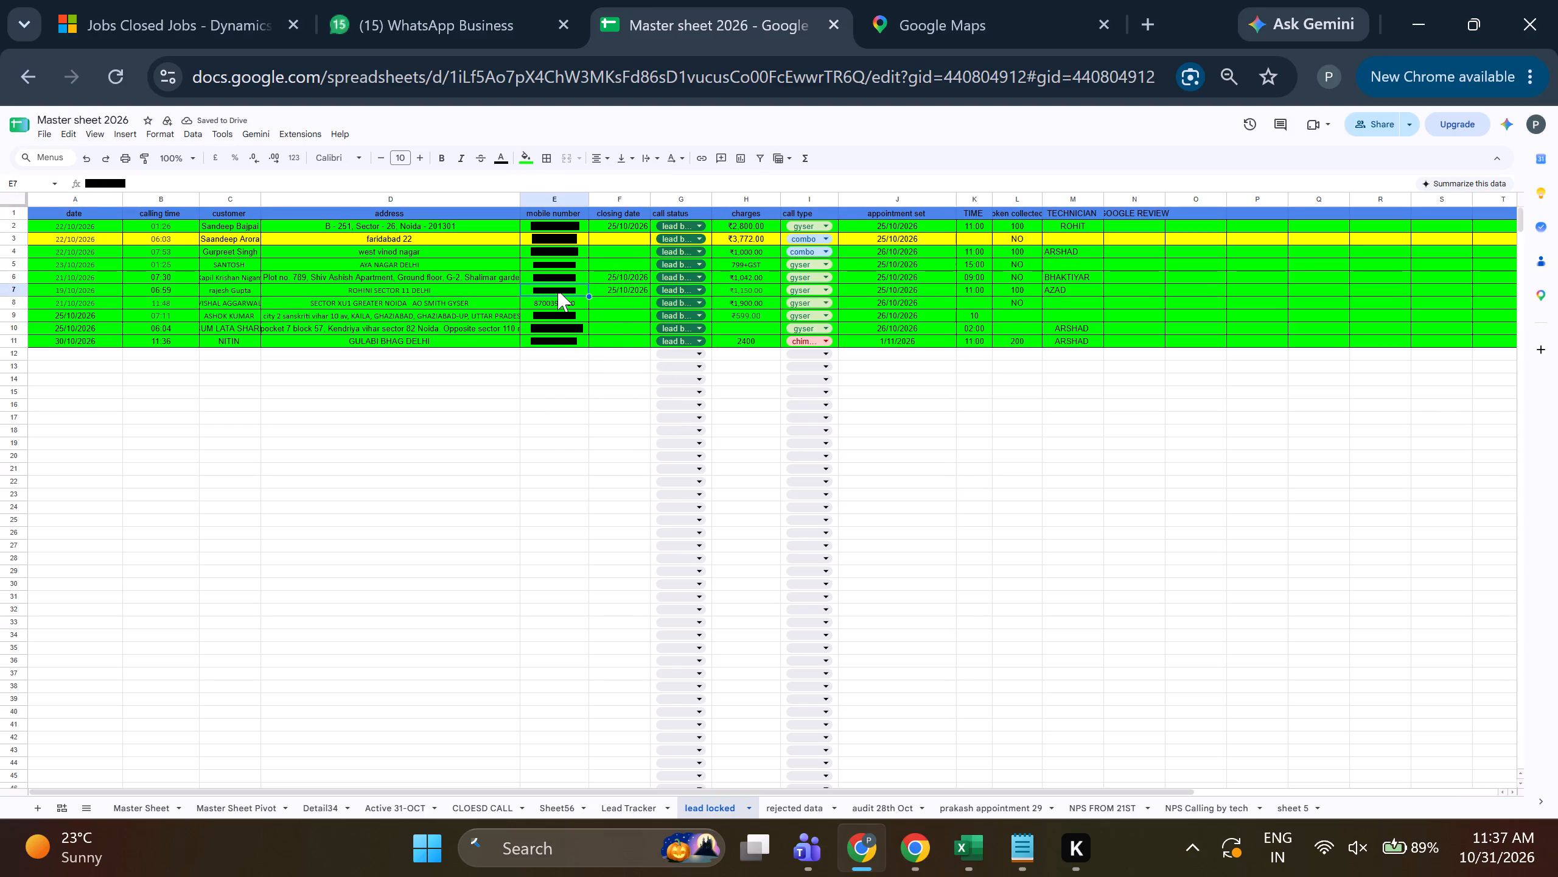
pyautogui.click(628, 303)
pyautogui.click(752, 303)
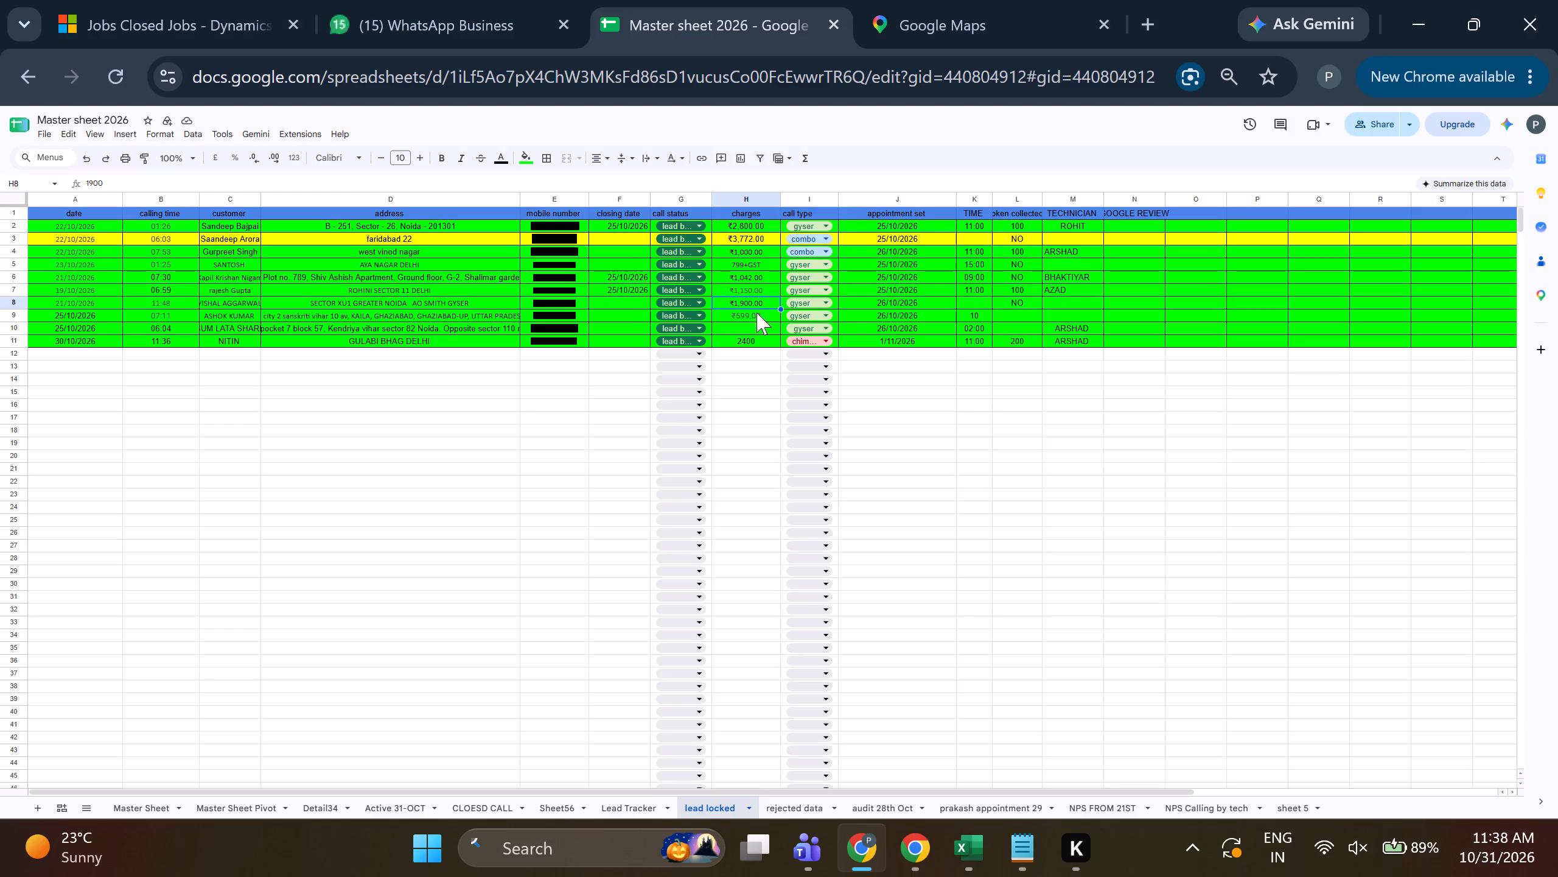
pyautogui.click(1072, 305)
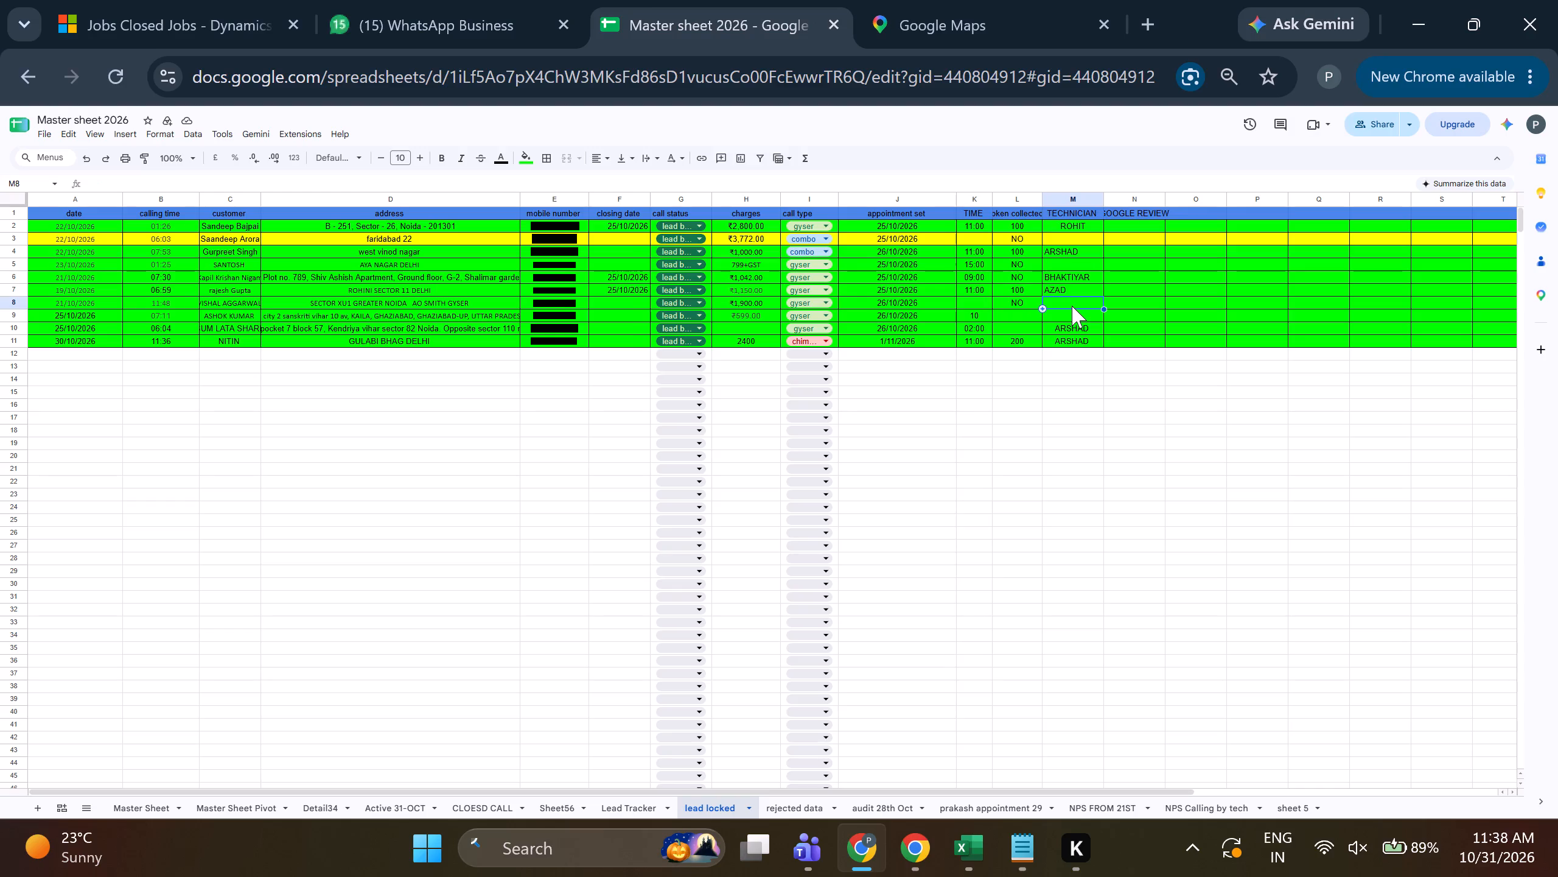
pyautogui.write('BHA')
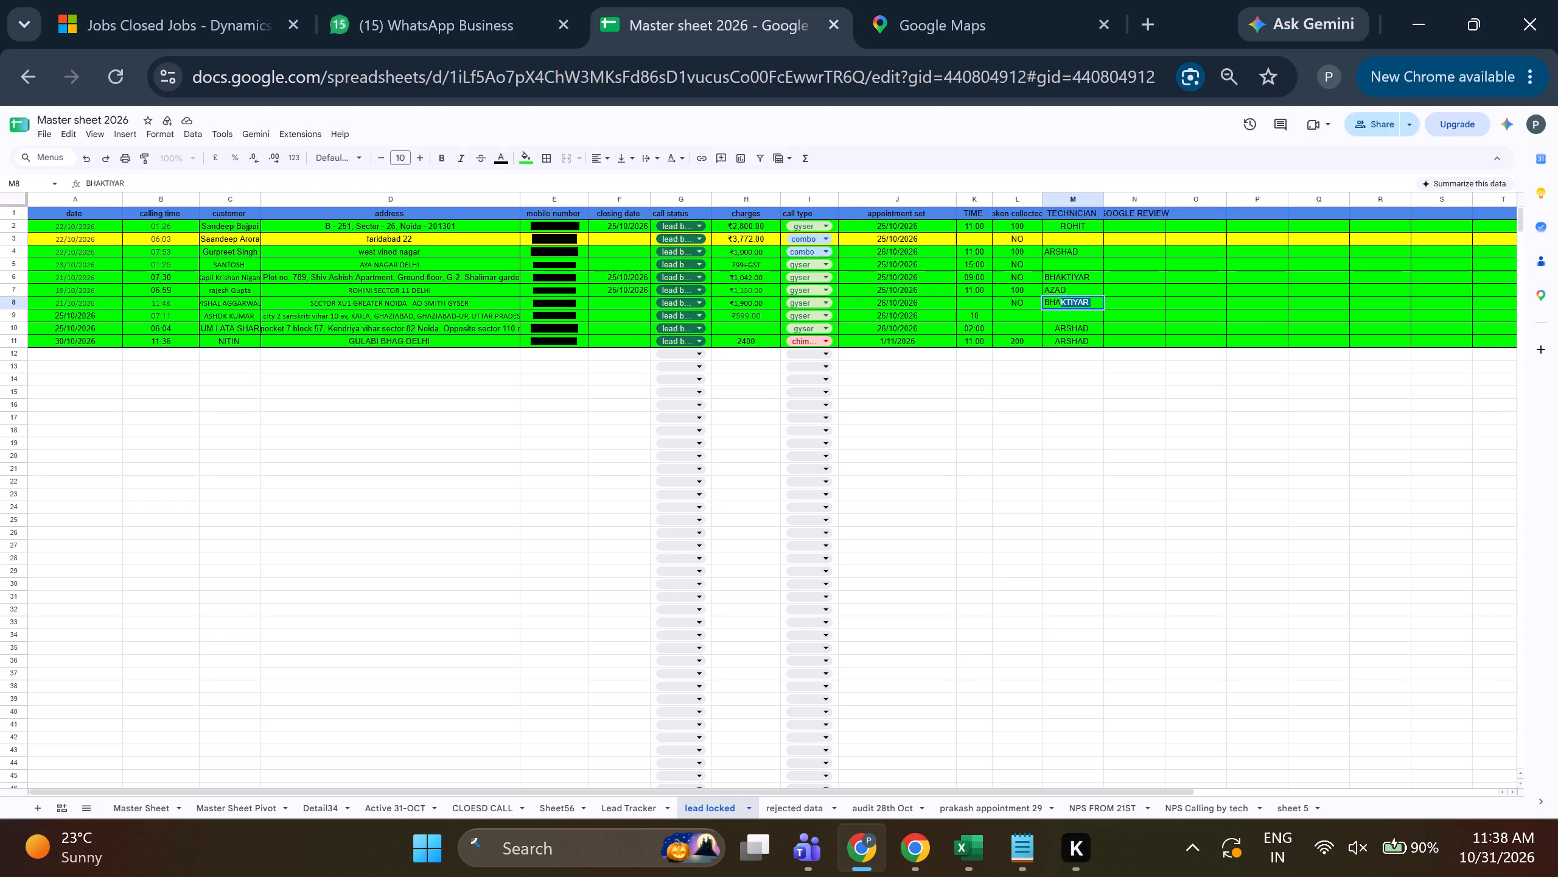
pyautogui.write('KTIYAR')
pyautogui.press('space')
pyautogui.click(1091, 437)
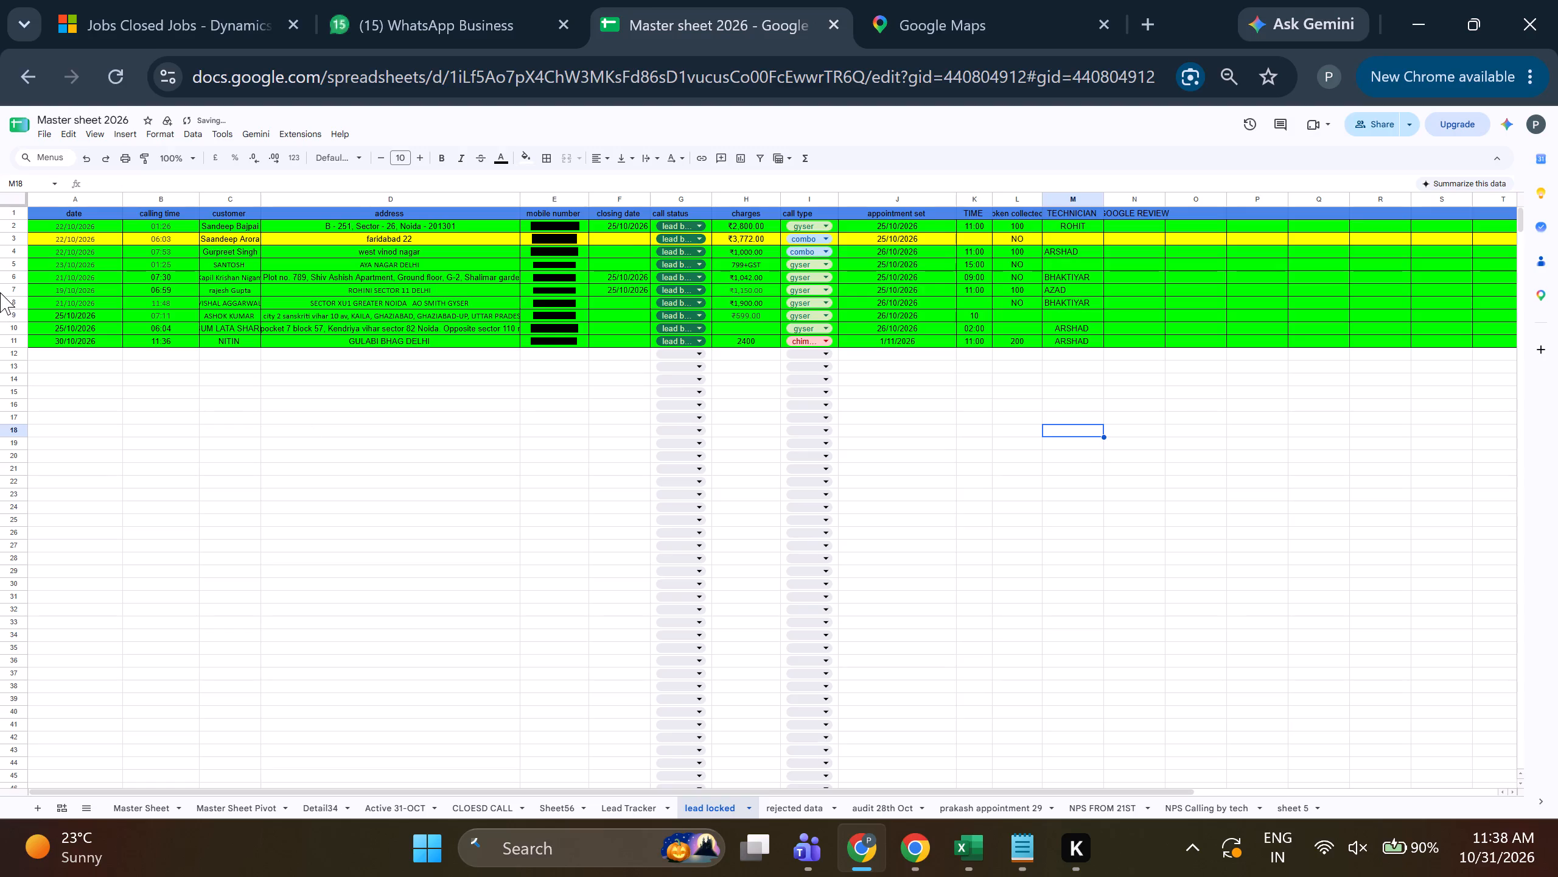
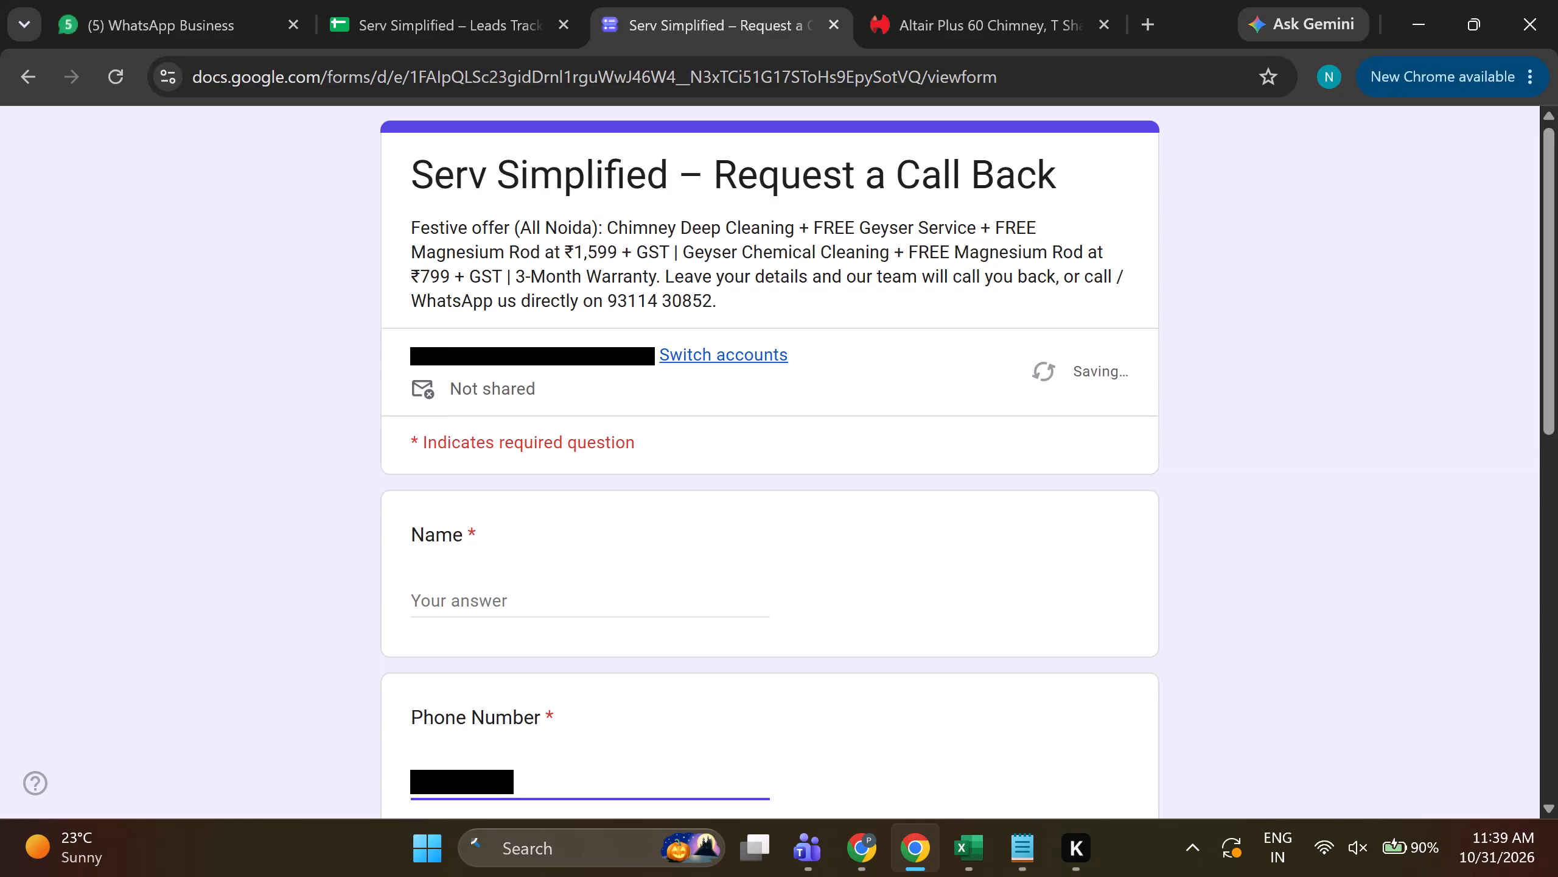
# Delete the extra character from the phone number in the Request a Call Back form.
pyautogui.press('Left')
pyautogui.press('Right')
pyautogui.press('BackSpace')
# Enter SALMAN as the customer's name in the call back form.
pyautogui.click(578, 601)
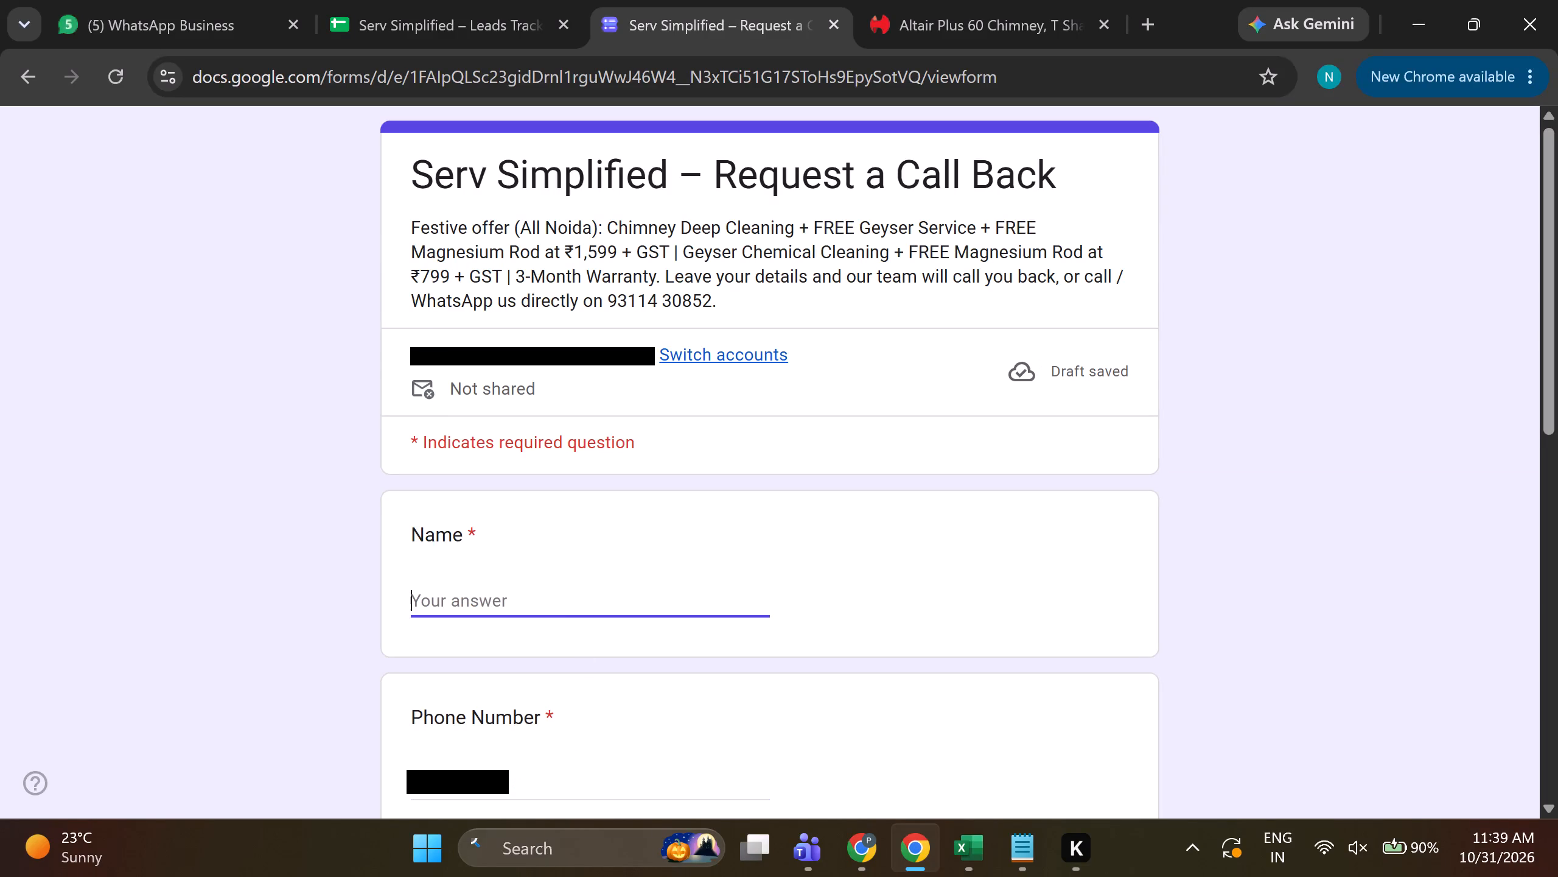
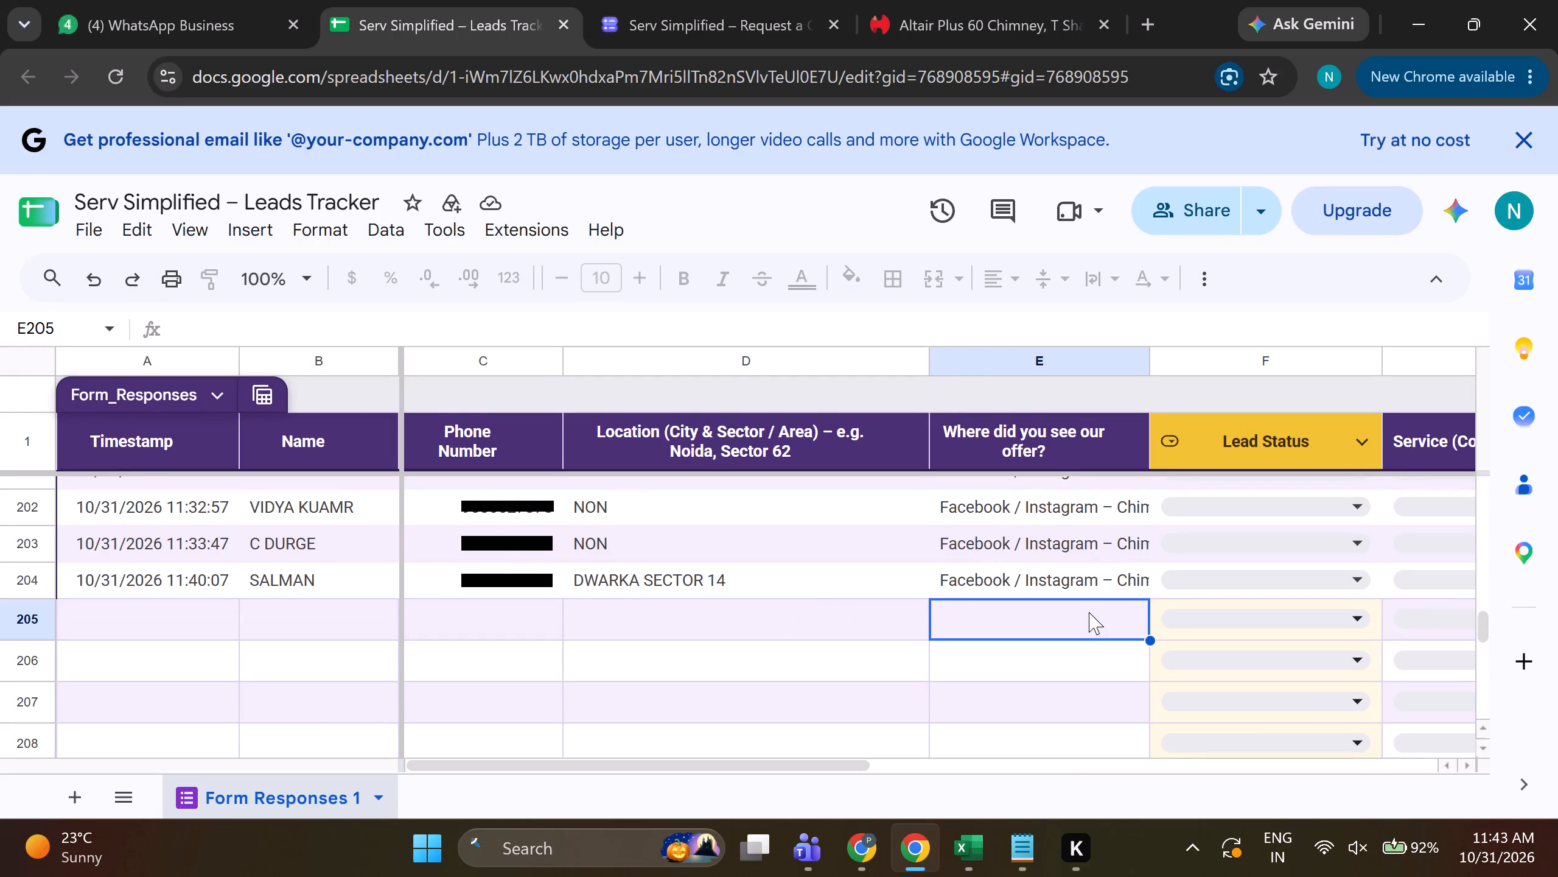
# Set the lead status to Booked for the GULABHI BHAG DELHI lead in row 193 of the Leads Tracker.
pyautogui.scroll(2, 1089, 612)
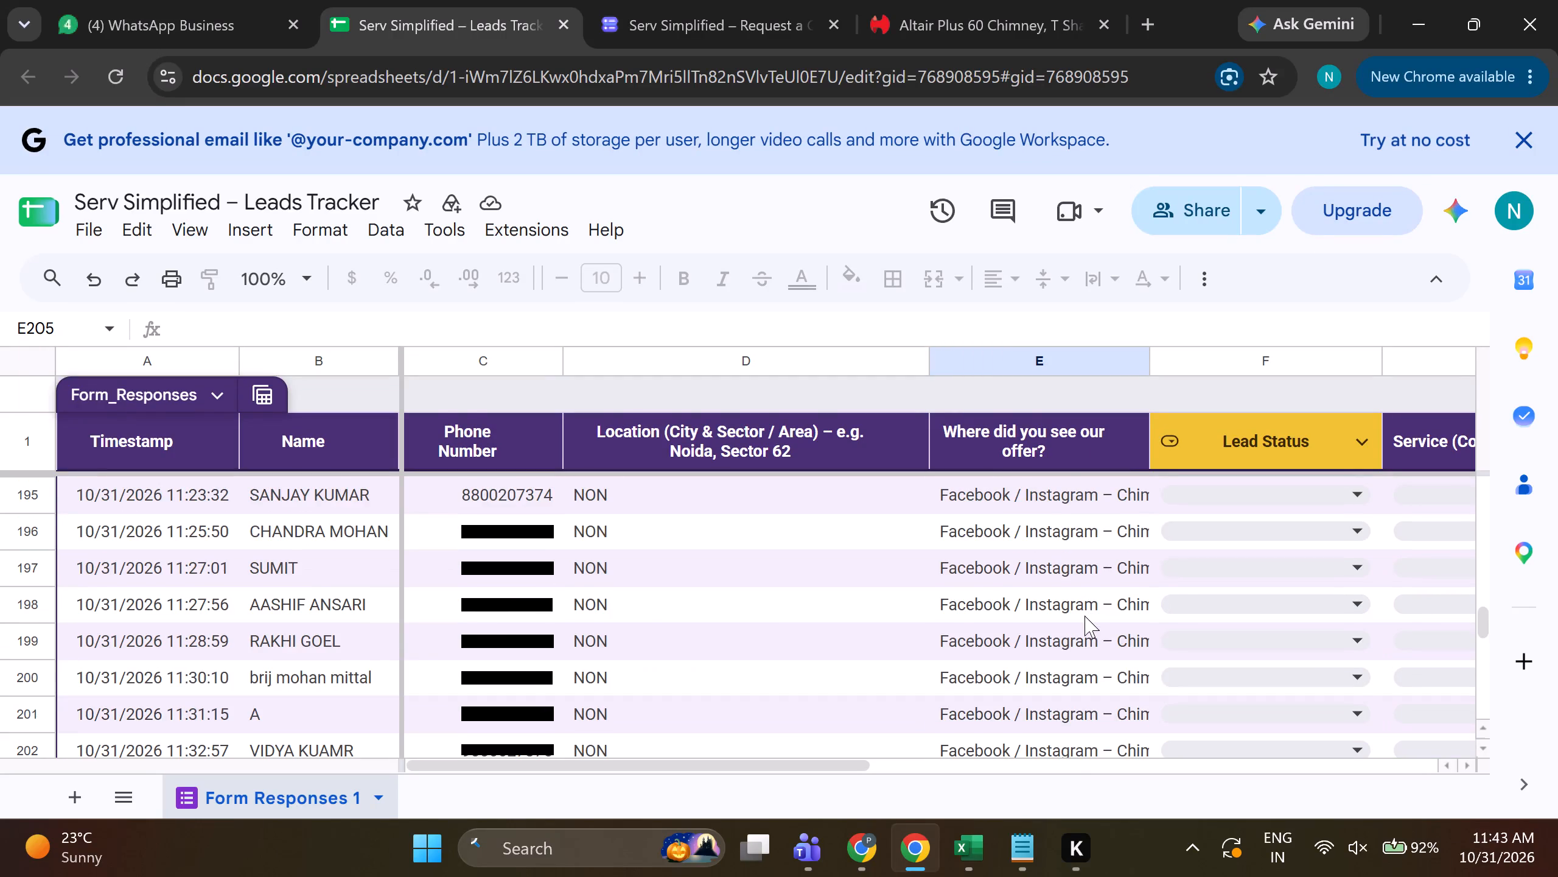
pyautogui.scroll(1, 1085, 616)
pyautogui.click(850, 546)
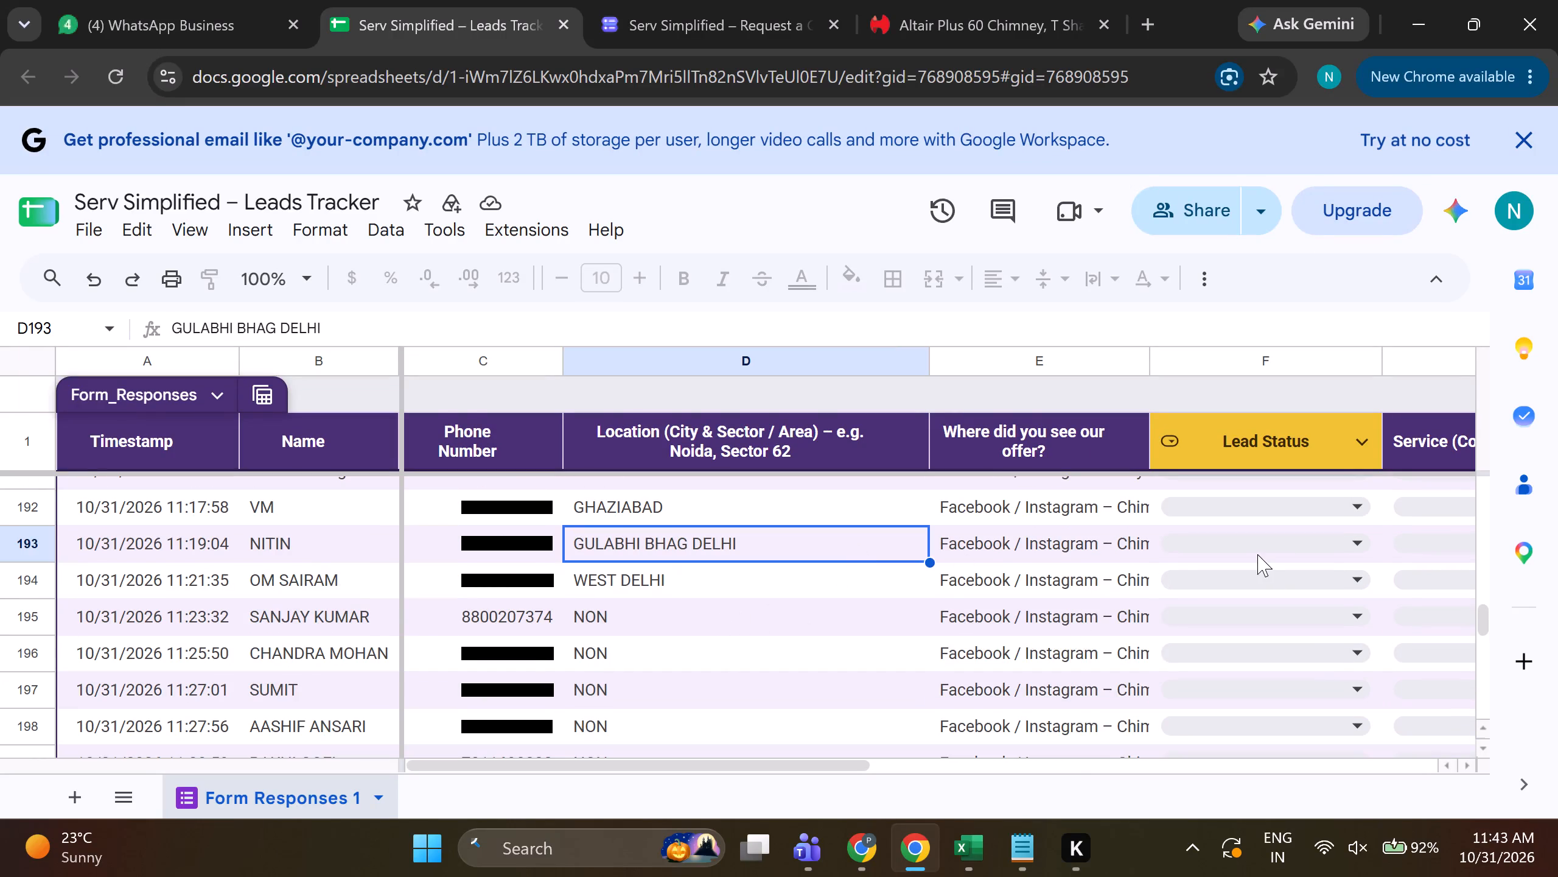
pyautogui.click(1257, 554)
pyautogui.click(1256, 548)
pyautogui.click(1210, 778)
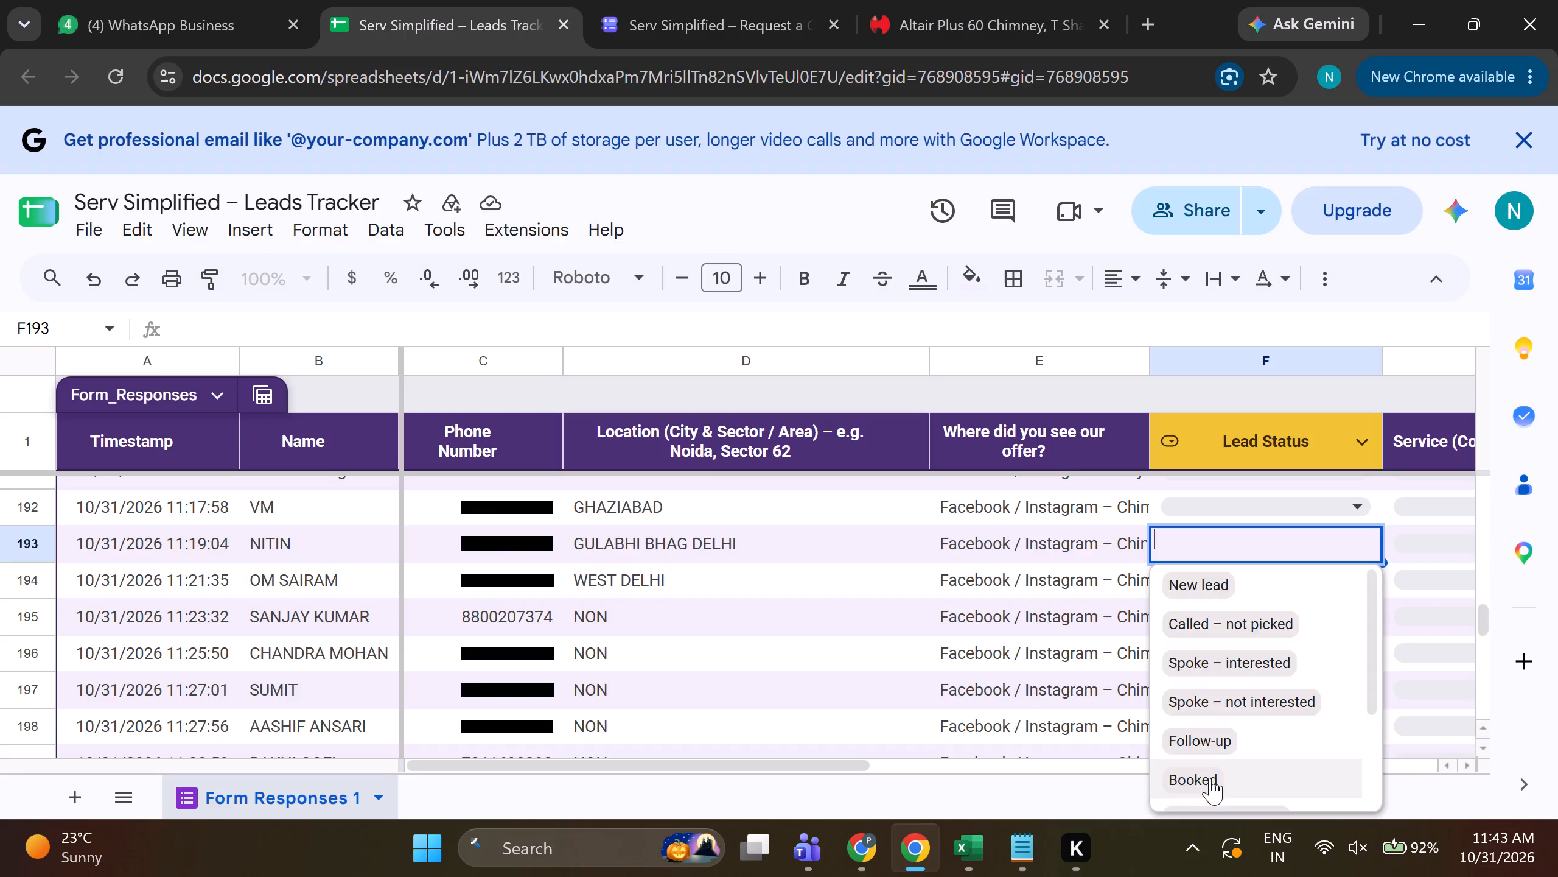
# Enter 31 OCT as the follow-up date for the lead in row 191.
pyautogui.press('Right')
pyautogui.press('Right')
pyautogui.press('Right')
pyautogui.press('Right')
pyautogui.press('Right')
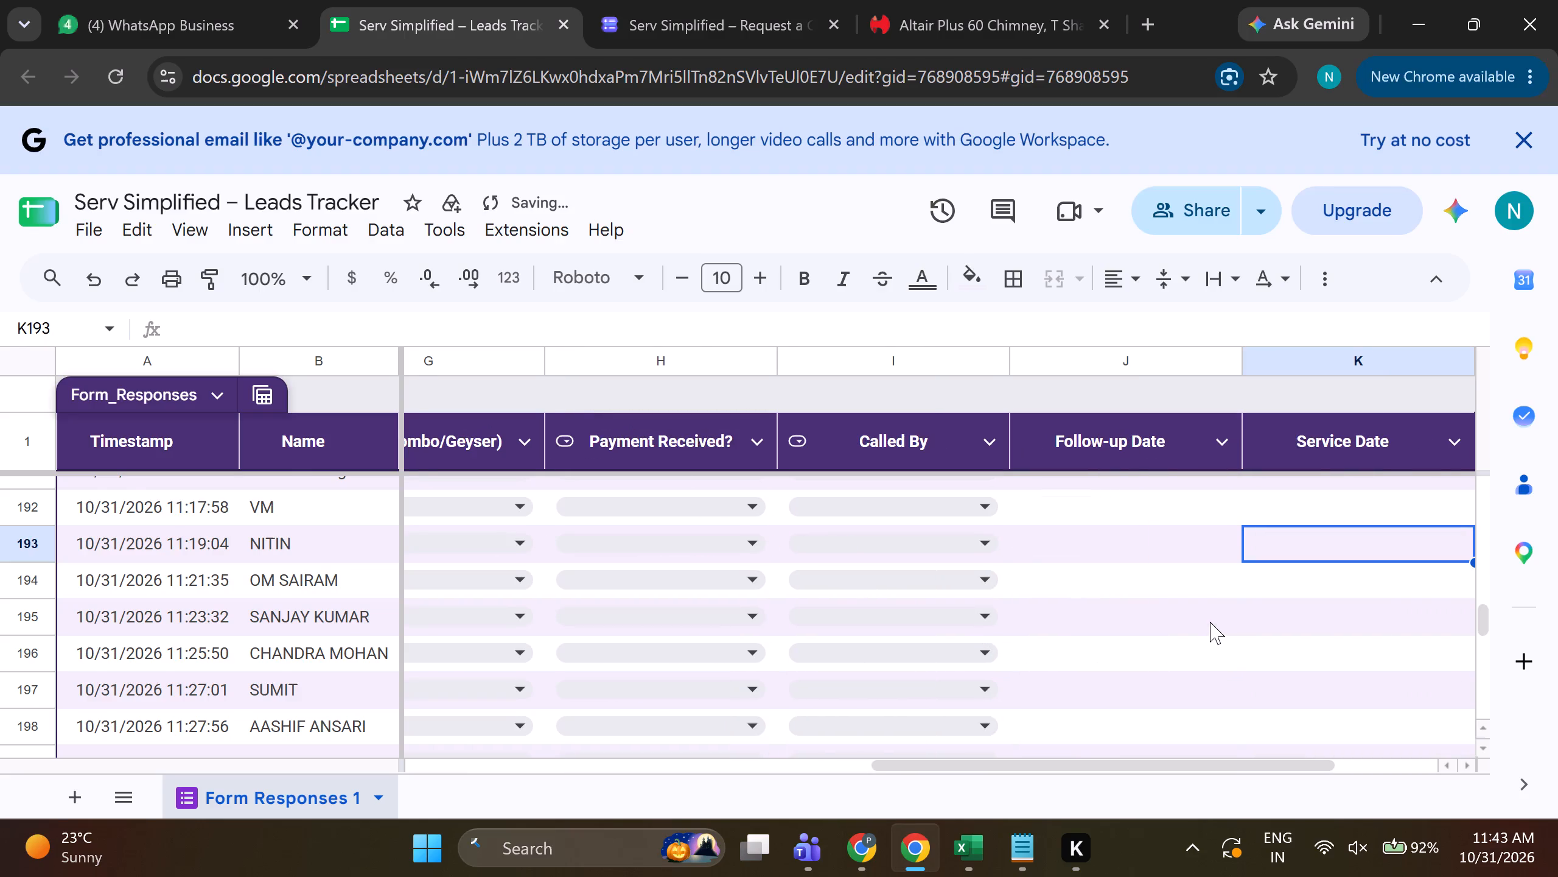
pyautogui.scroll(2, 1239, 723)
pyautogui.click(1177, 736)
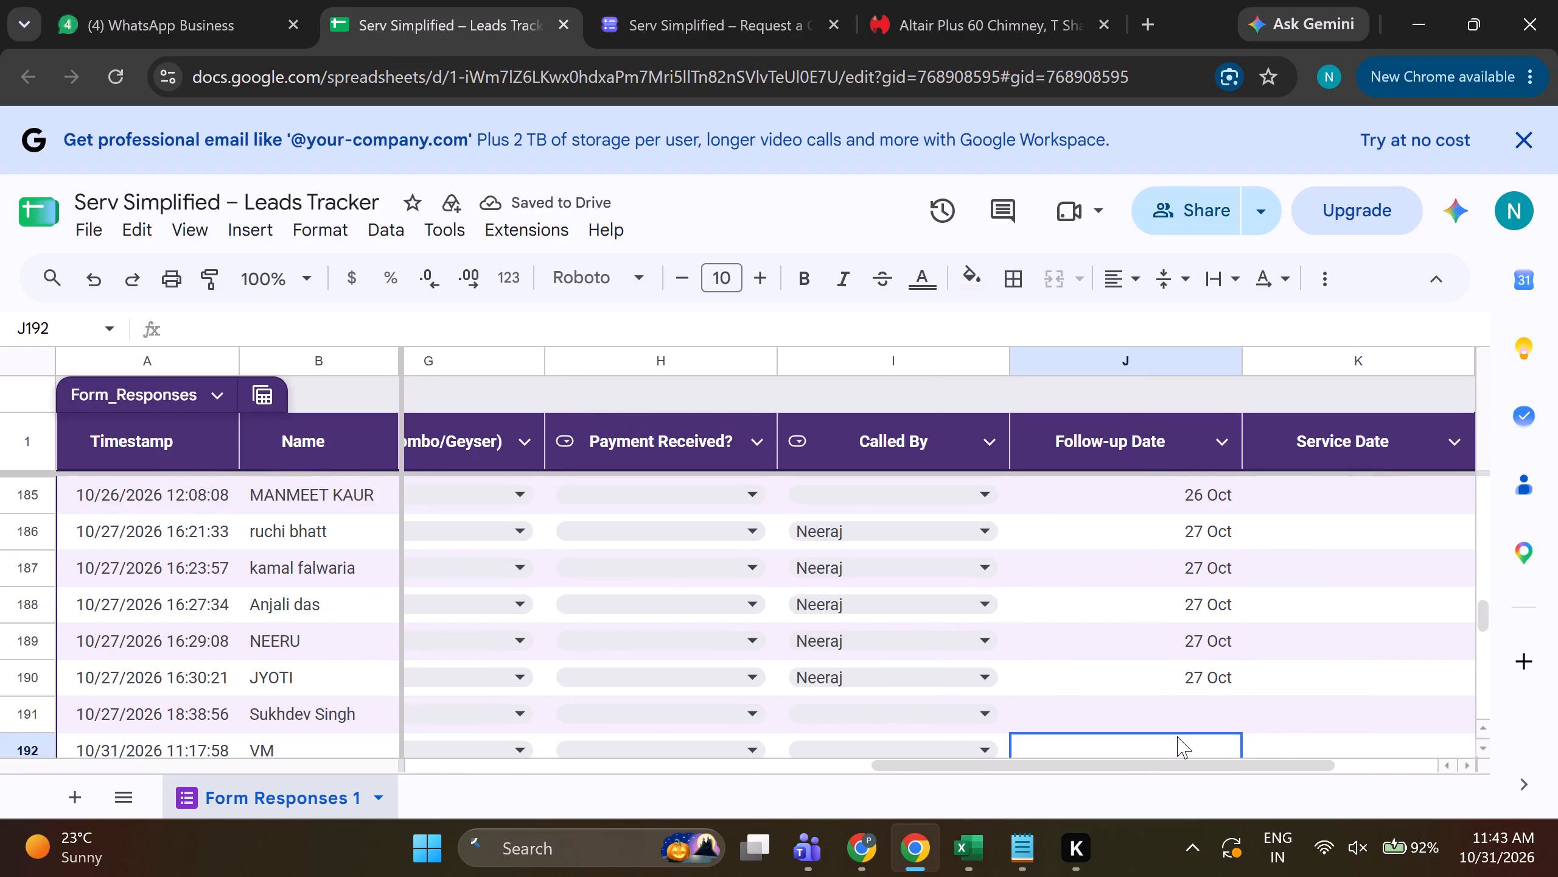
pyautogui.click(1168, 707)
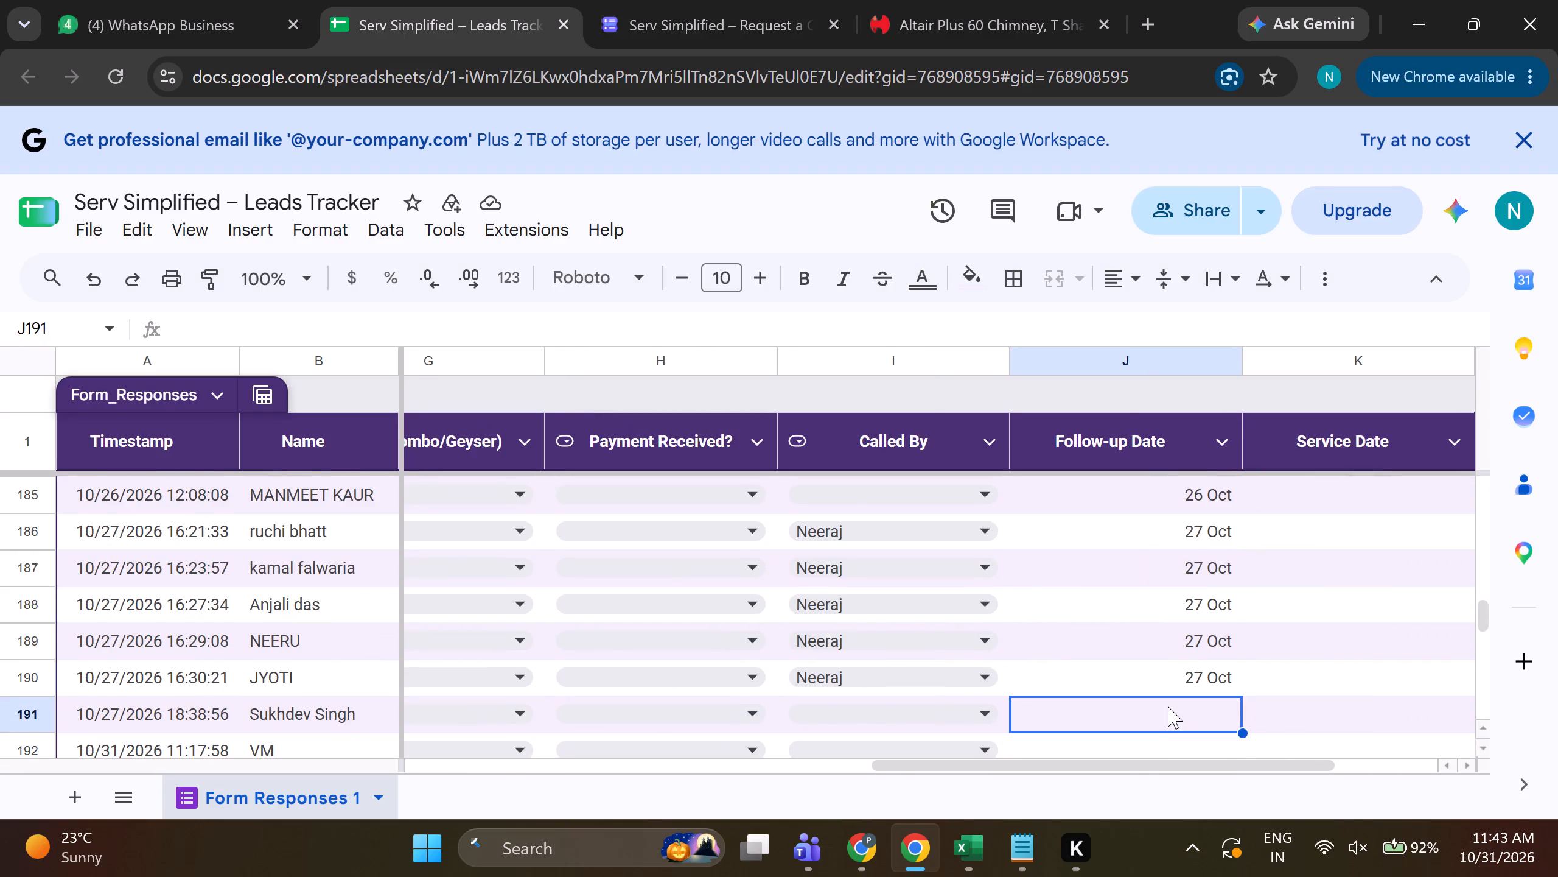
pyautogui.write('31')
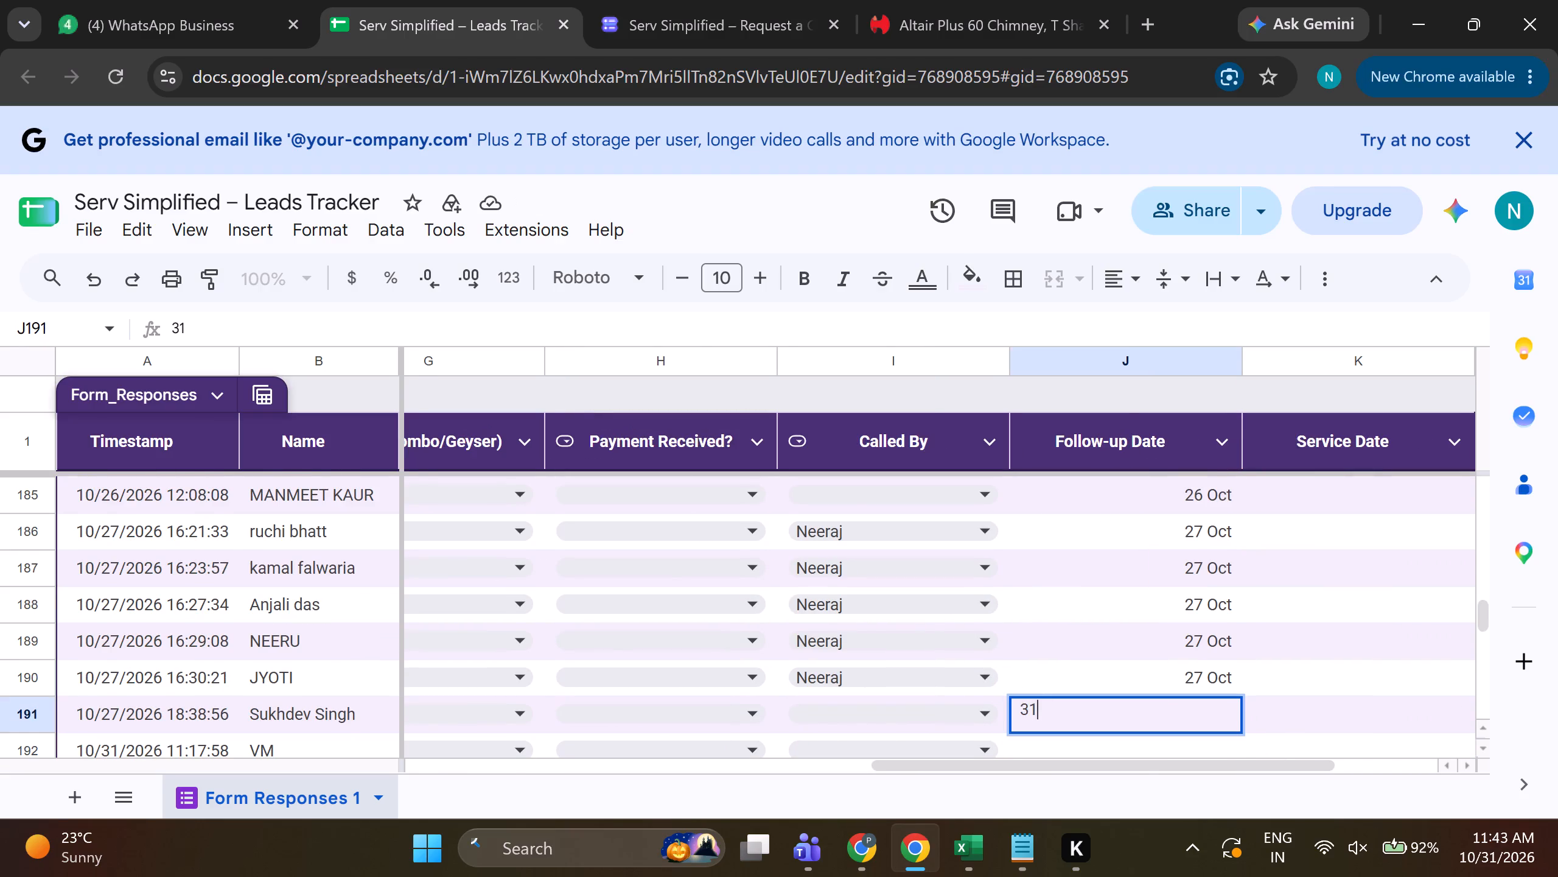
pyautogui.press('space')
pyautogui.write('OCT')
pyautogui.press('space')
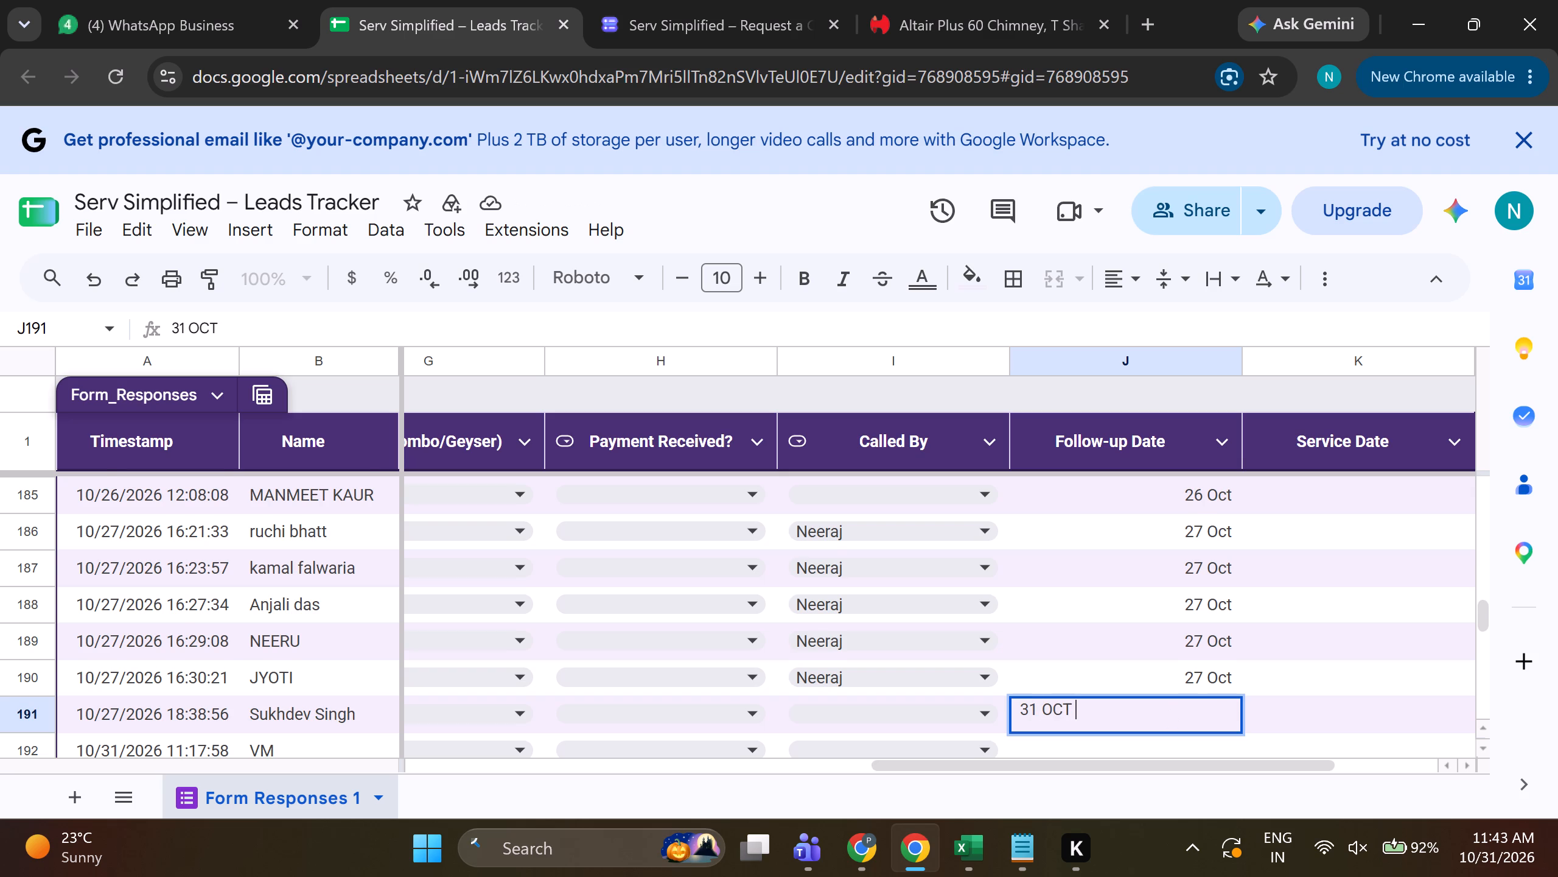
pyautogui.press('Return')
# Copy the follow-up date from row 191 into the Follow-up Date cells of rows 192 to 204.
pyautogui.click(1149, 708)
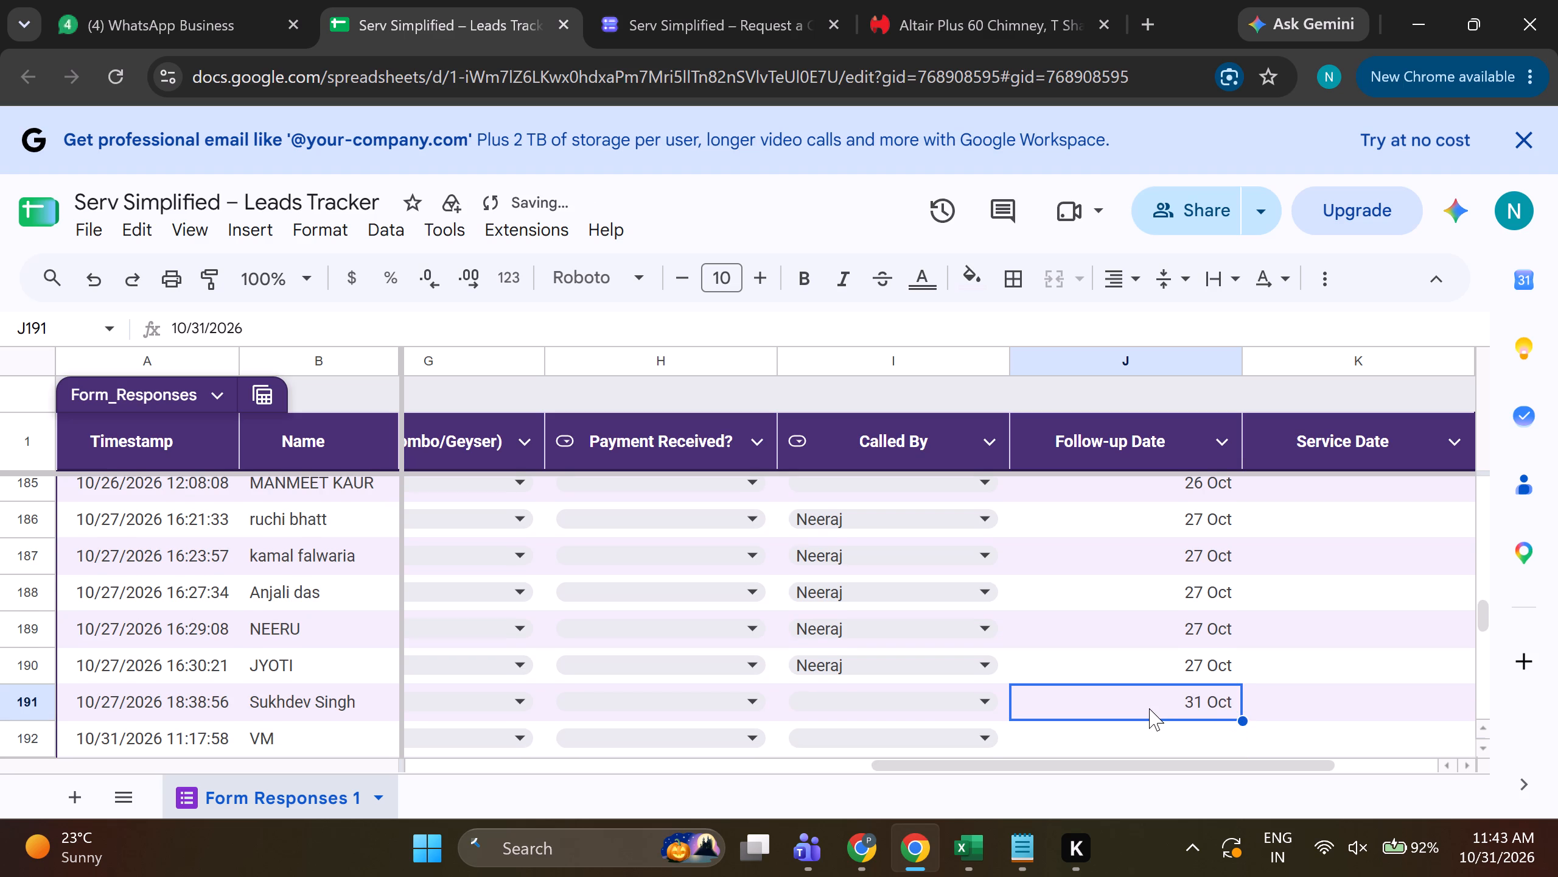
pyautogui.hotkey('ctrl', 'c')
pyautogui.scroll(-2, 1151, 666)
pyautogui.moveTo(1113, 490); pyautogui.dragTo(1099, 638)
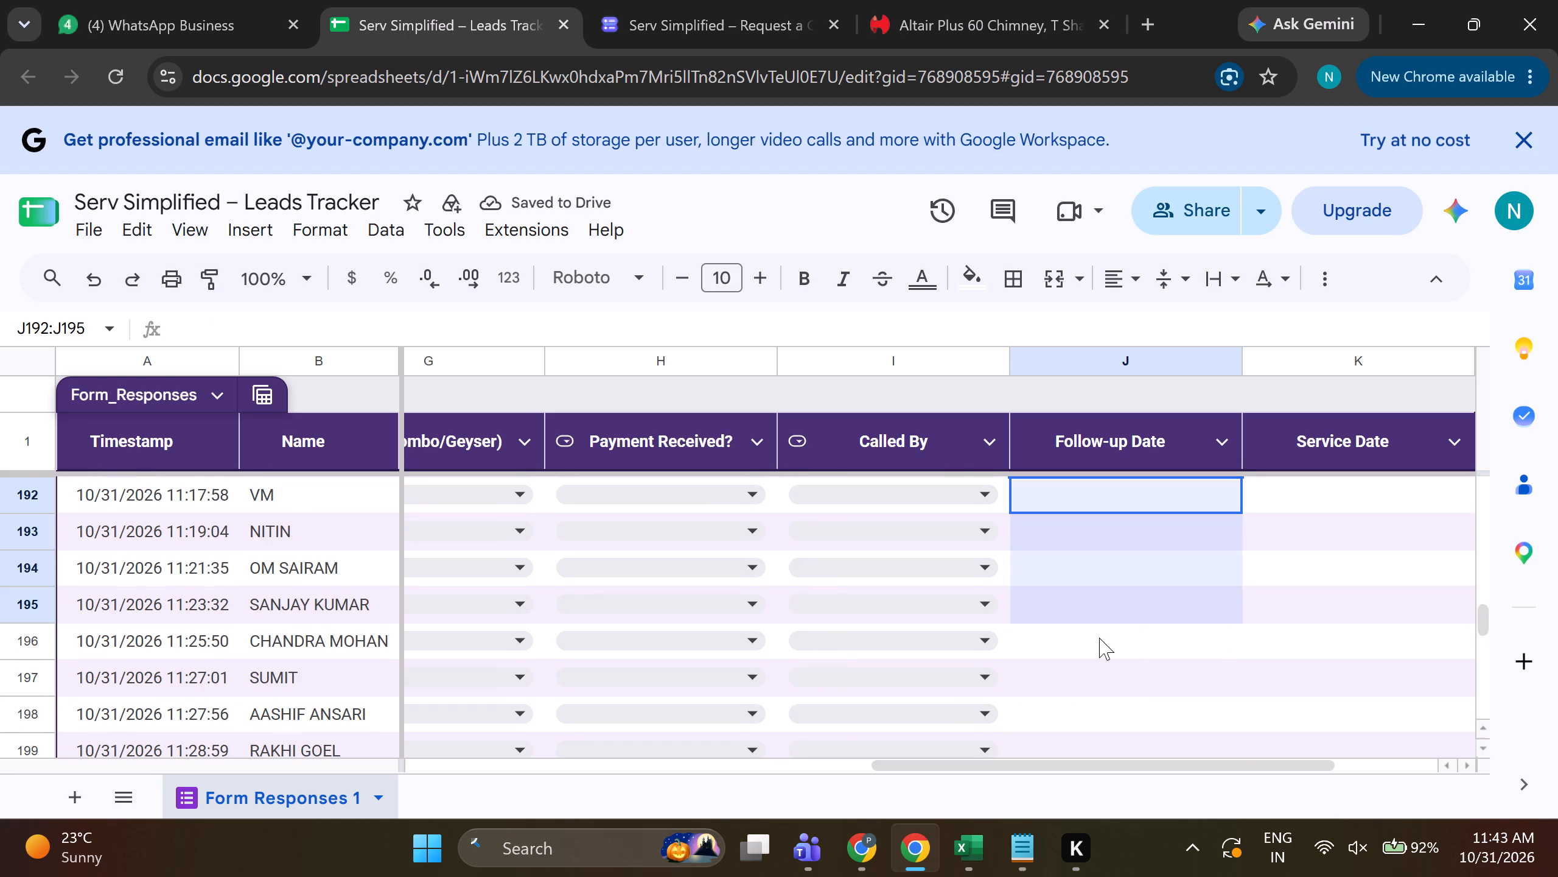
pyautogui.moveTo(1099, 638); pyautogui.dragTo(1086, 570)
pyautogui.hotkey('ctrl', 'b')
pyautogui.hotkey('ctrl', 'v')
pyautogui.click(1093, 643)
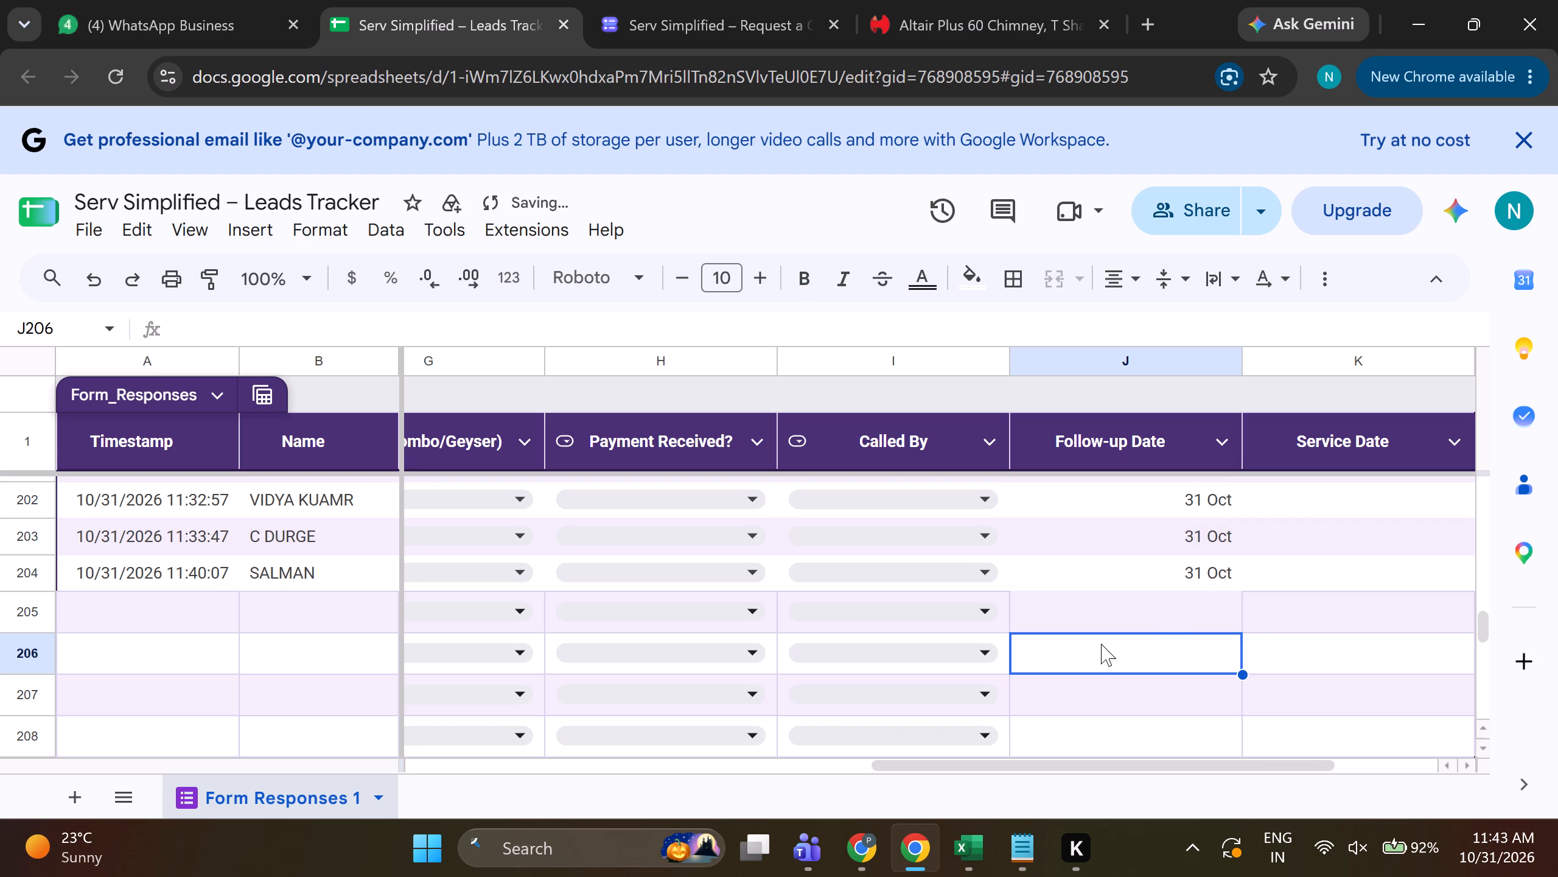
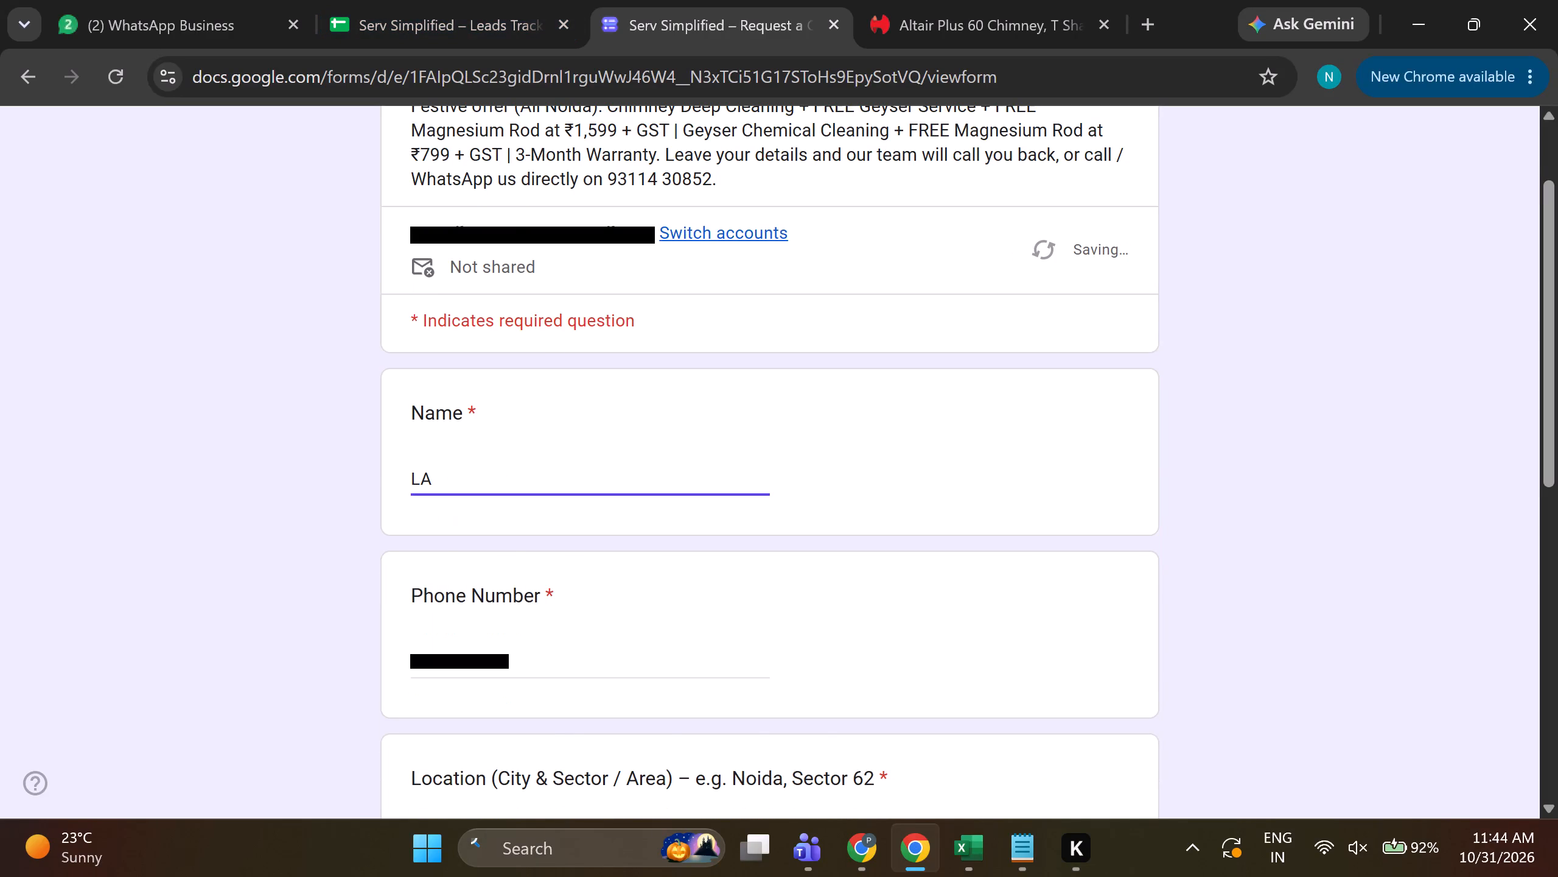
# Complete the customer's full name in the Name field of the Request a Call Back form.
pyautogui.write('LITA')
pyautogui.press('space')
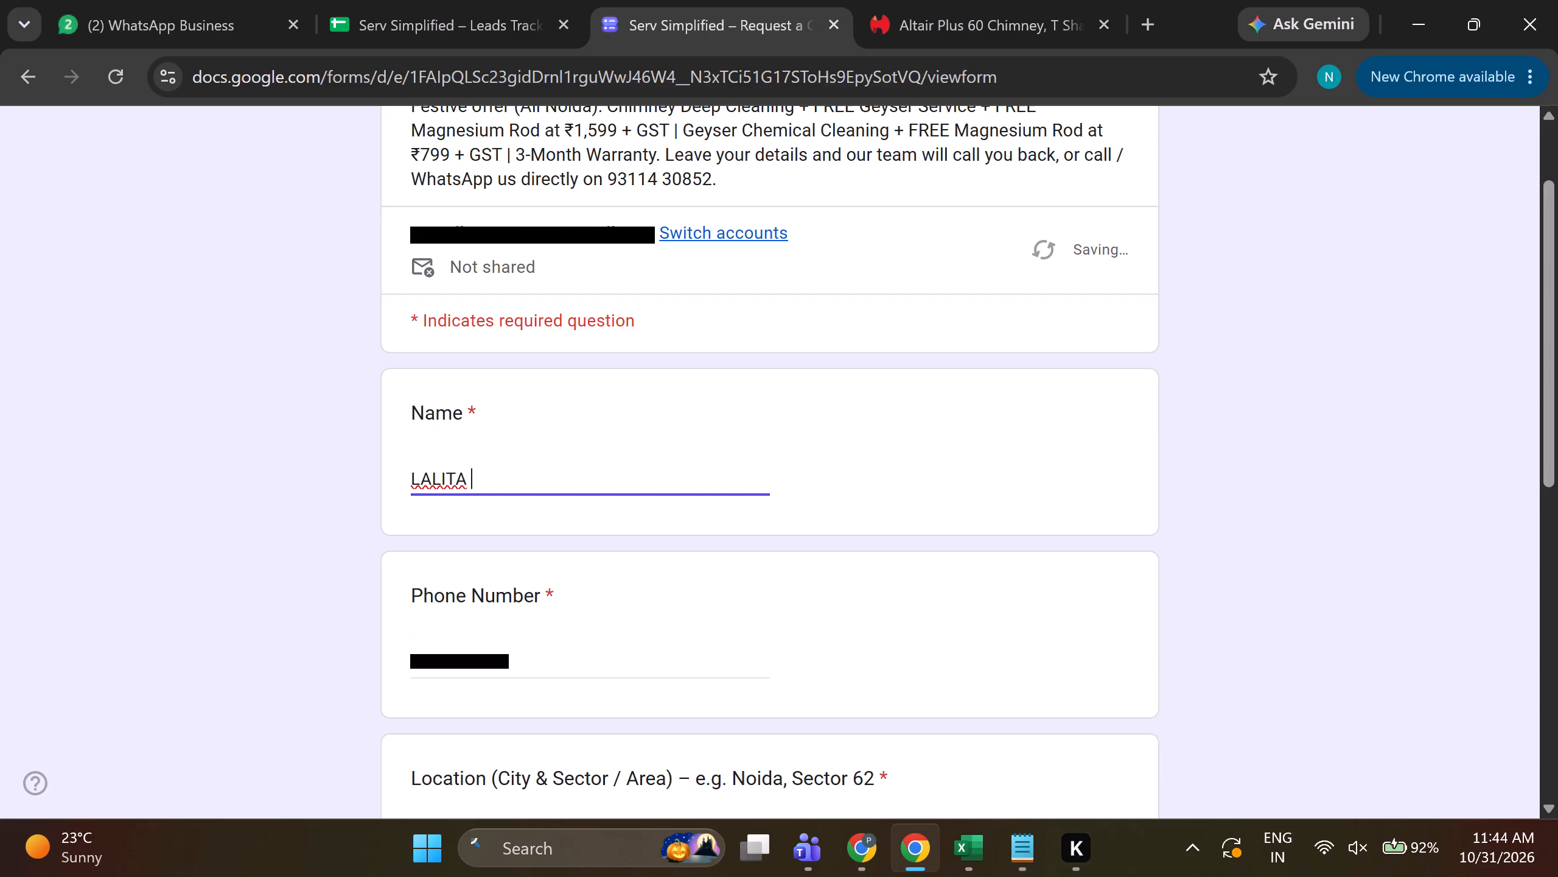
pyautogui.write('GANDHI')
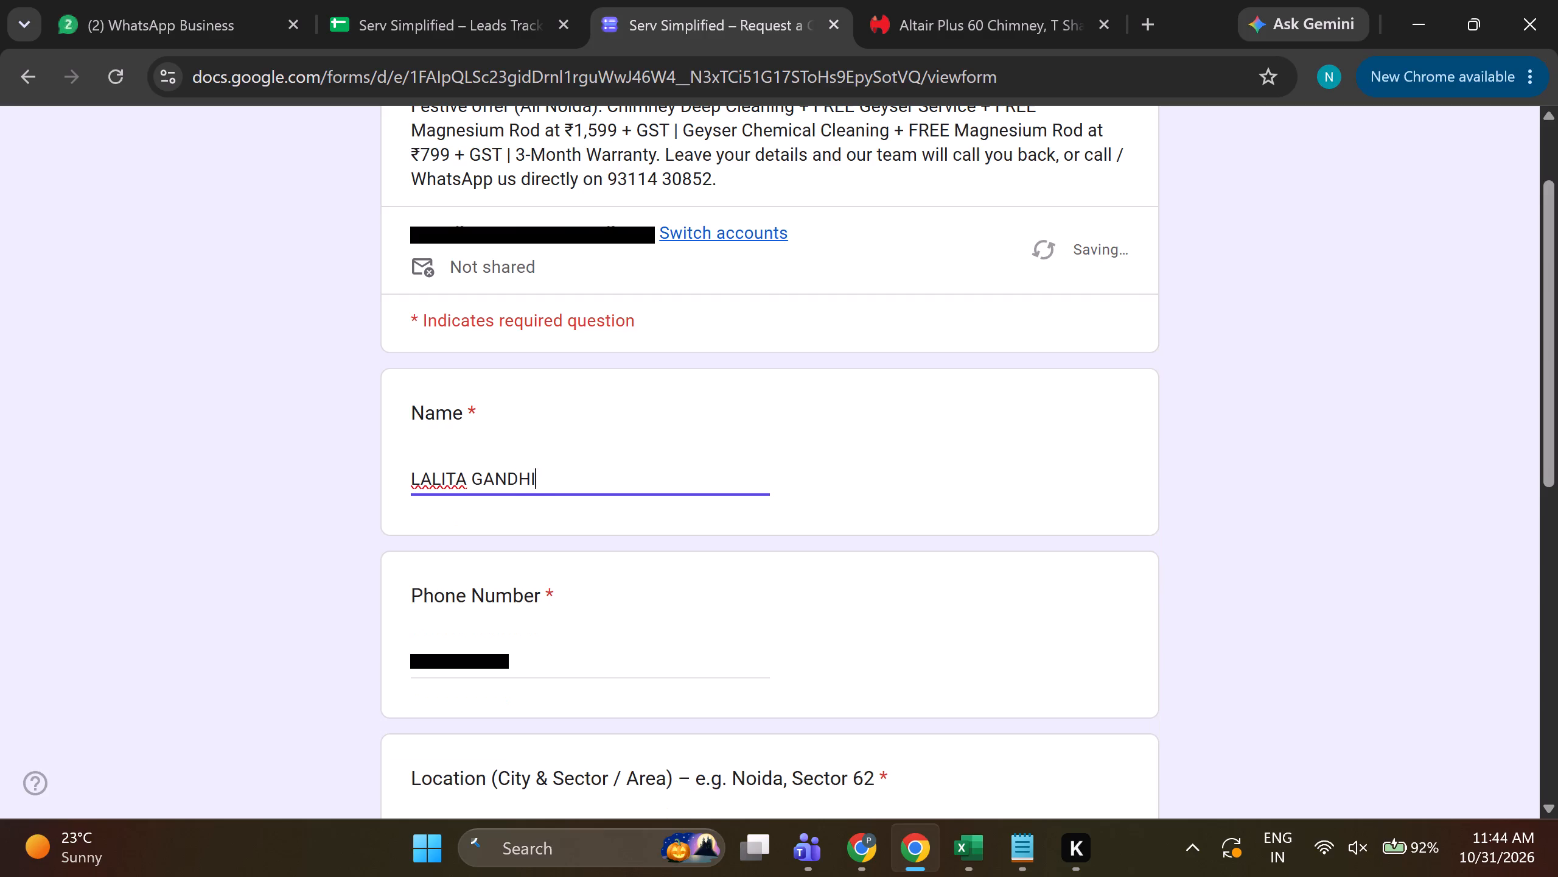
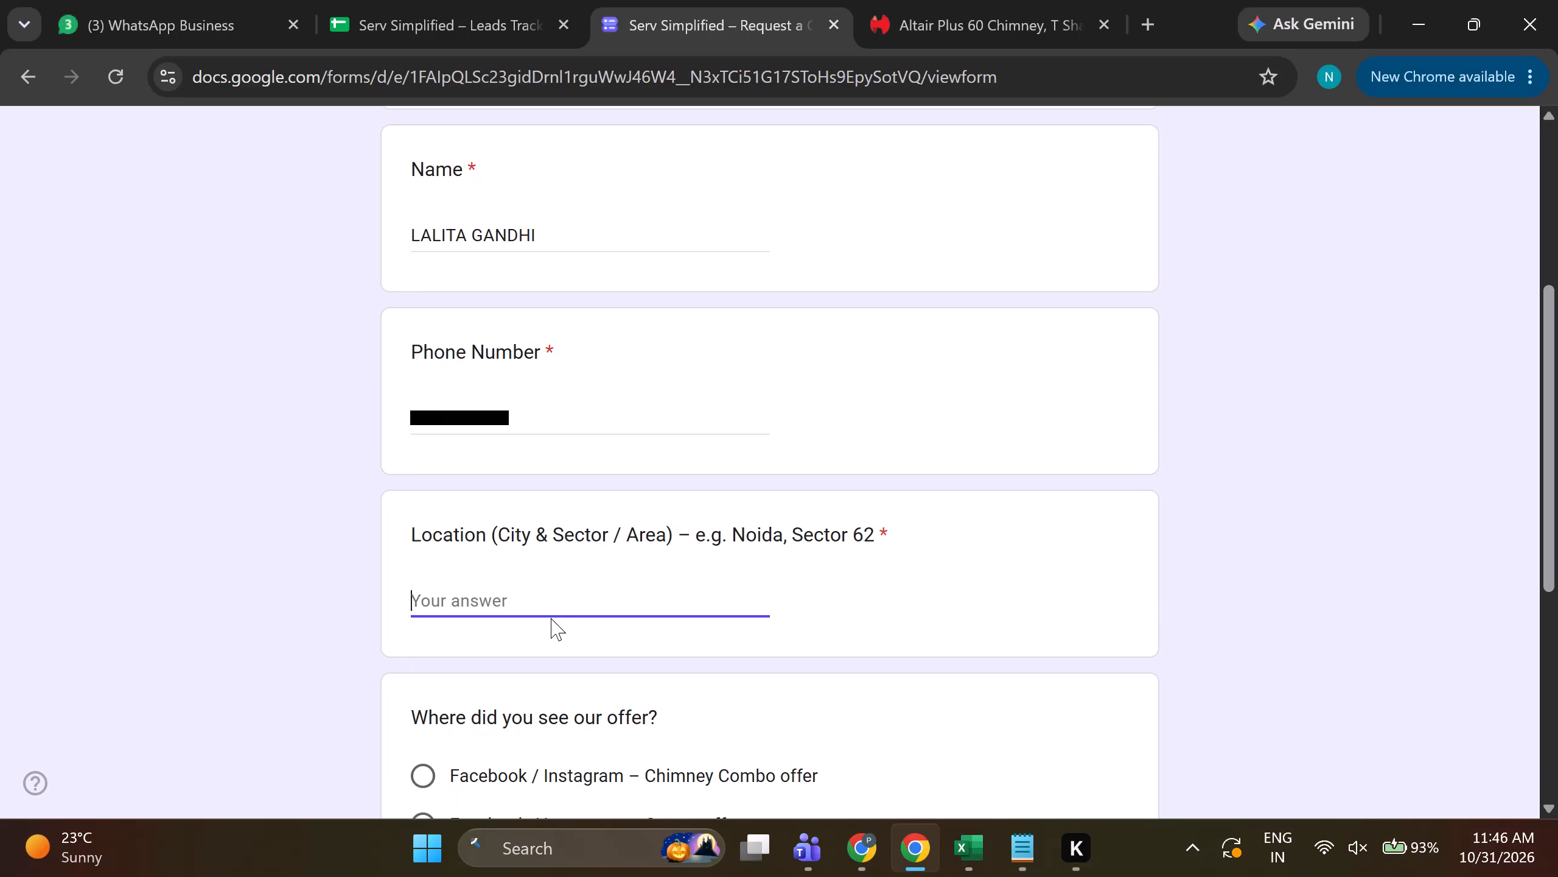
# Activate the Location answer for entry in the customer's Request a Call Back form.
pyautogui.click(582, 605)
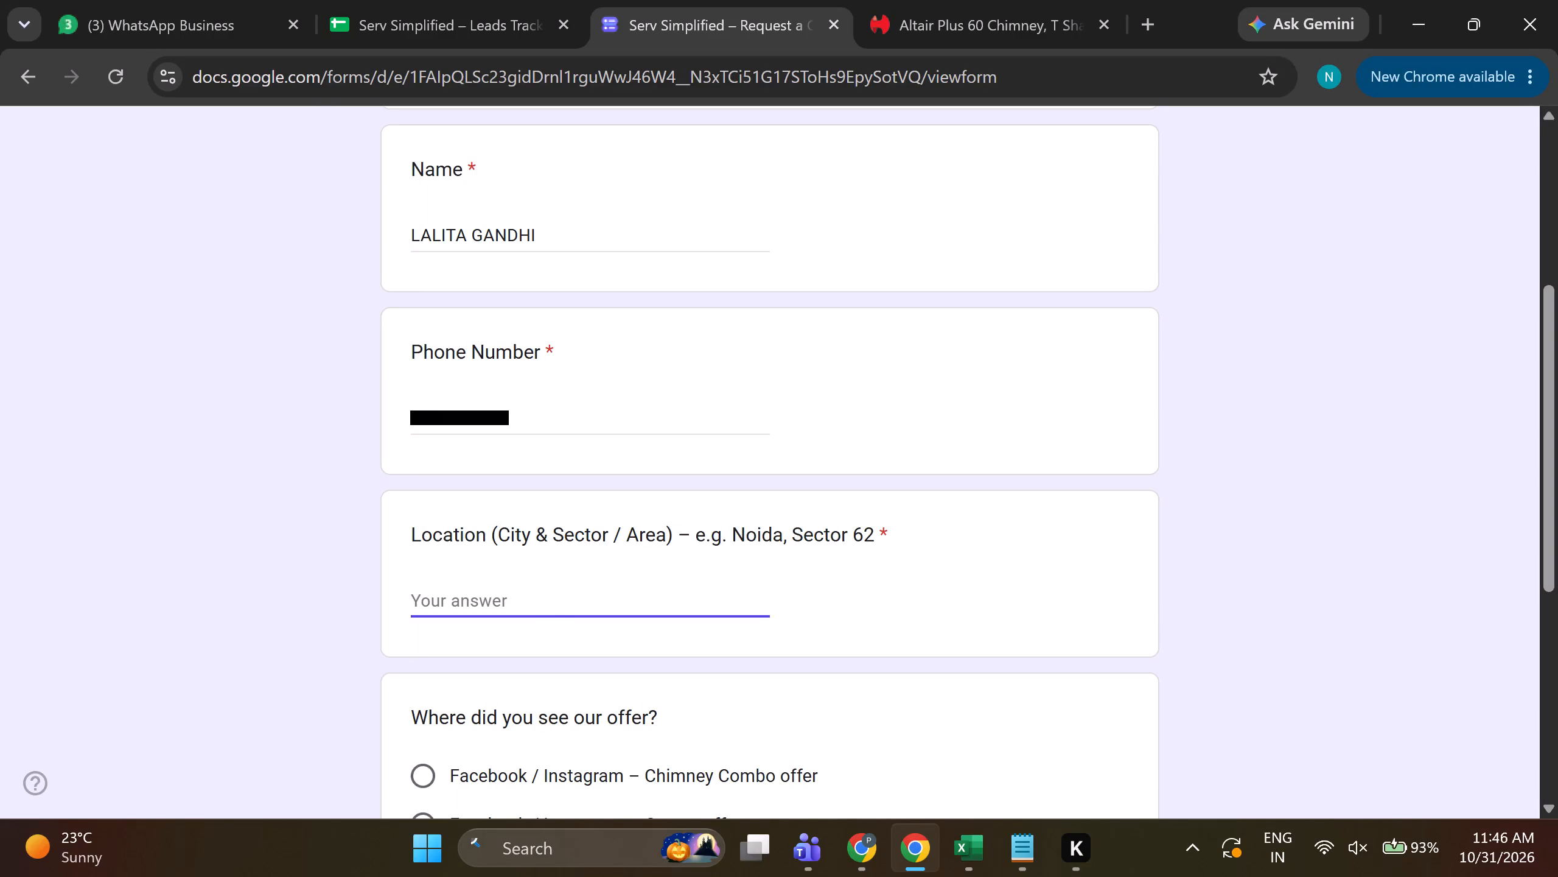